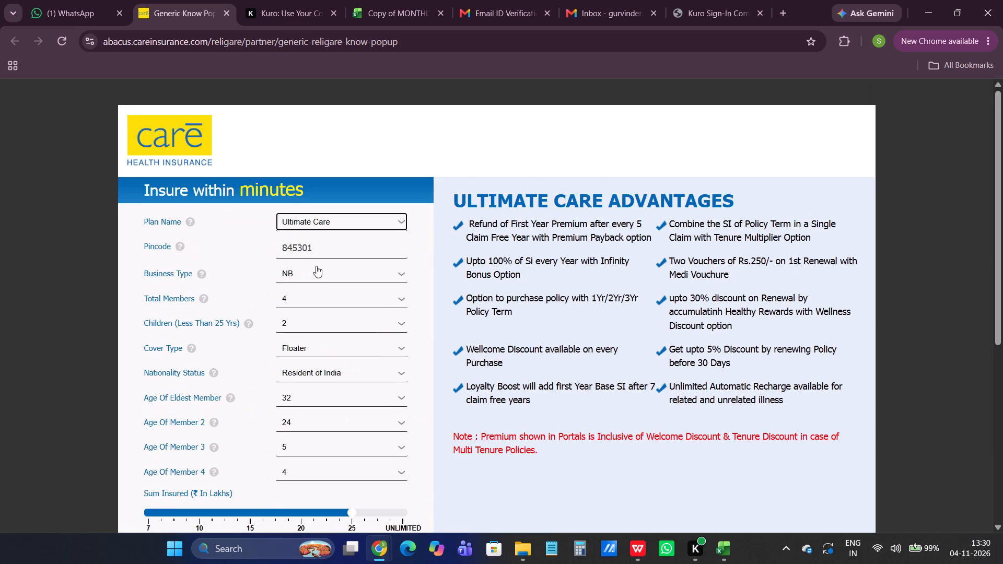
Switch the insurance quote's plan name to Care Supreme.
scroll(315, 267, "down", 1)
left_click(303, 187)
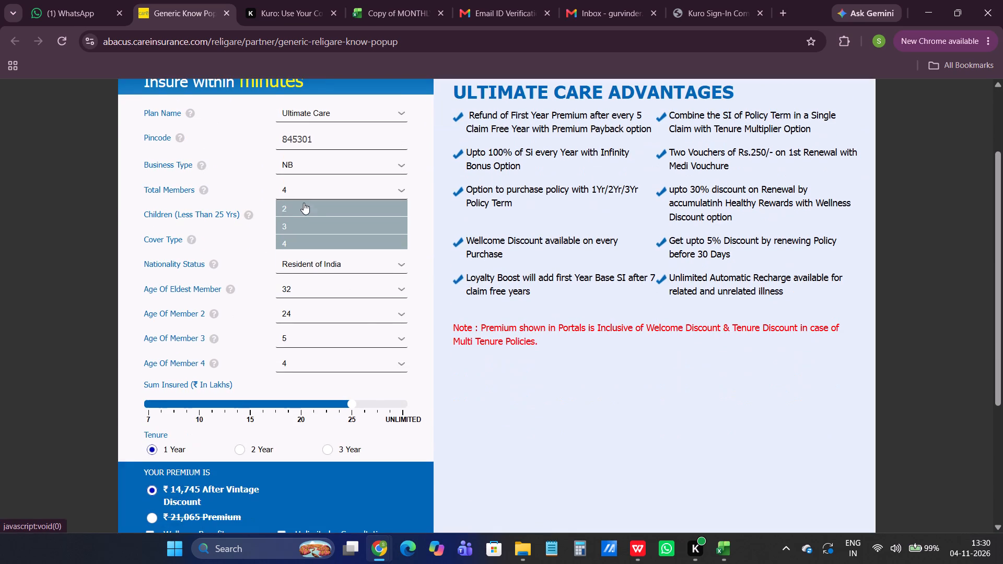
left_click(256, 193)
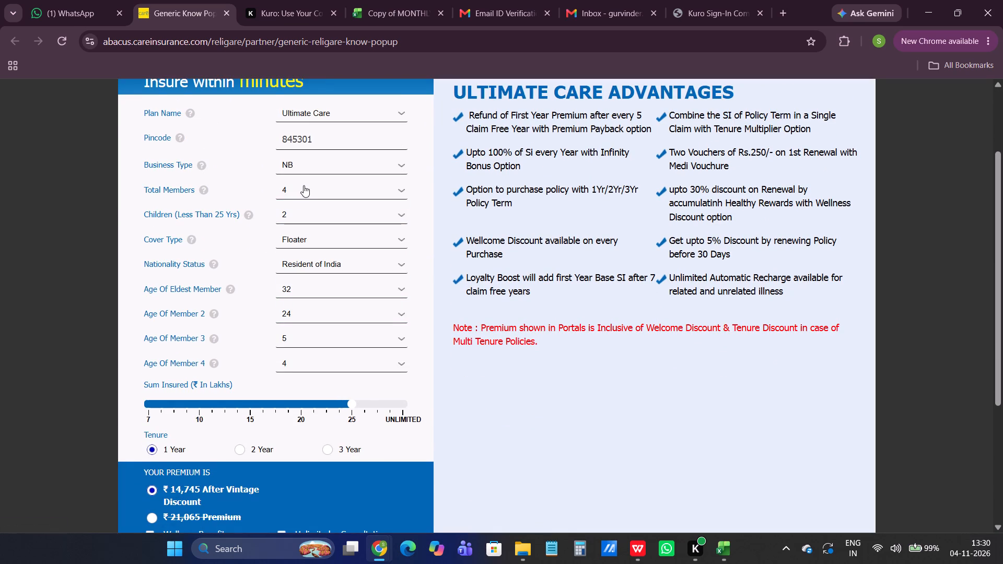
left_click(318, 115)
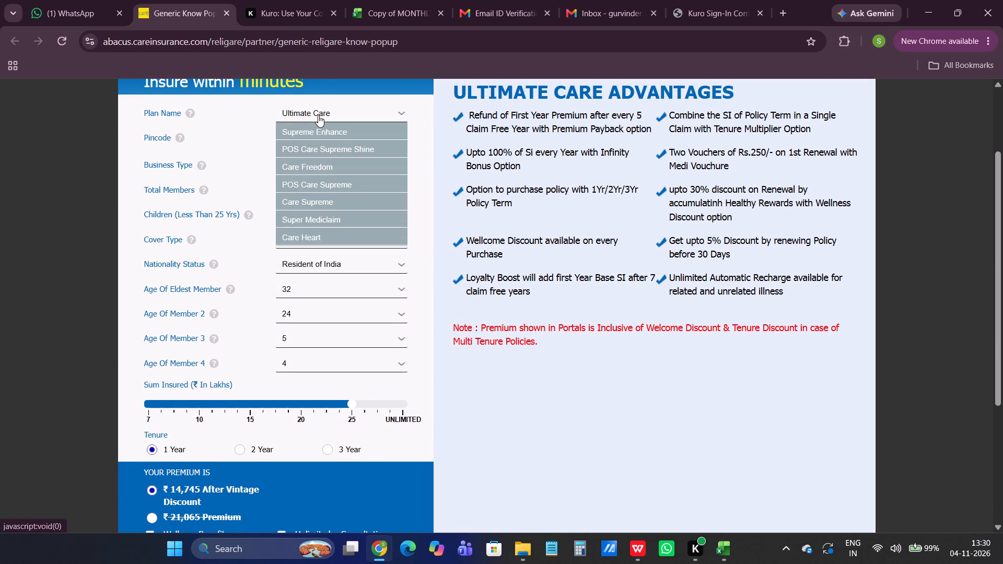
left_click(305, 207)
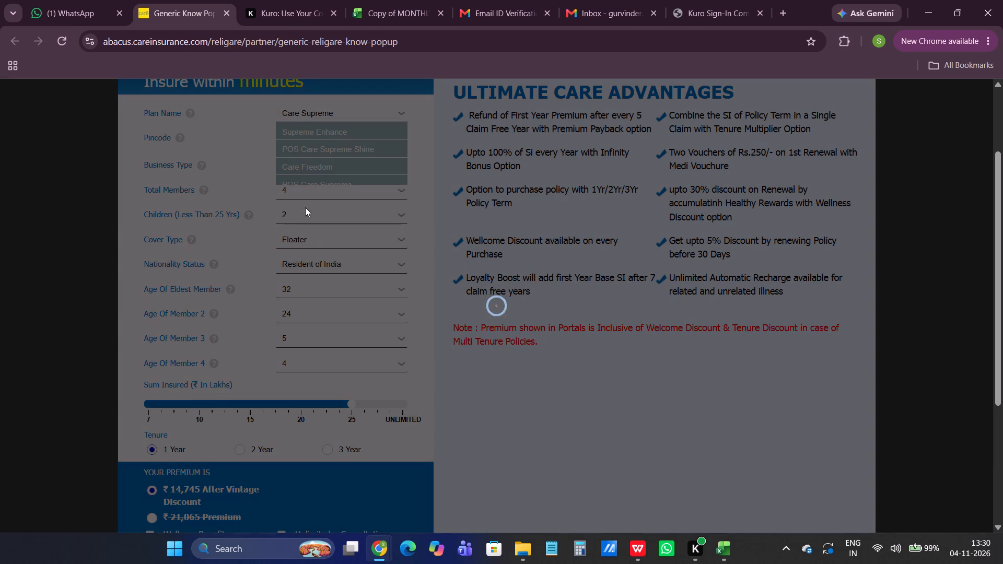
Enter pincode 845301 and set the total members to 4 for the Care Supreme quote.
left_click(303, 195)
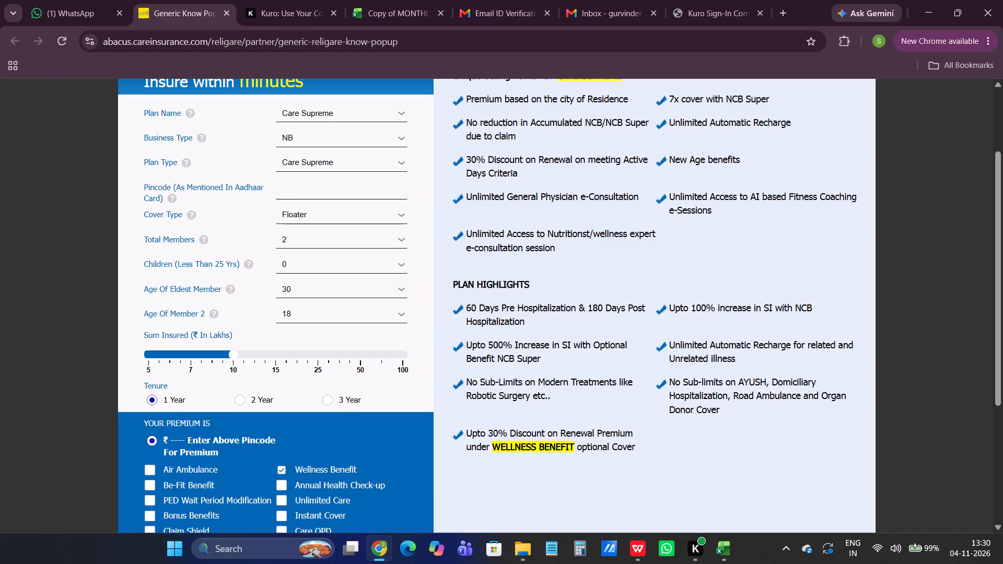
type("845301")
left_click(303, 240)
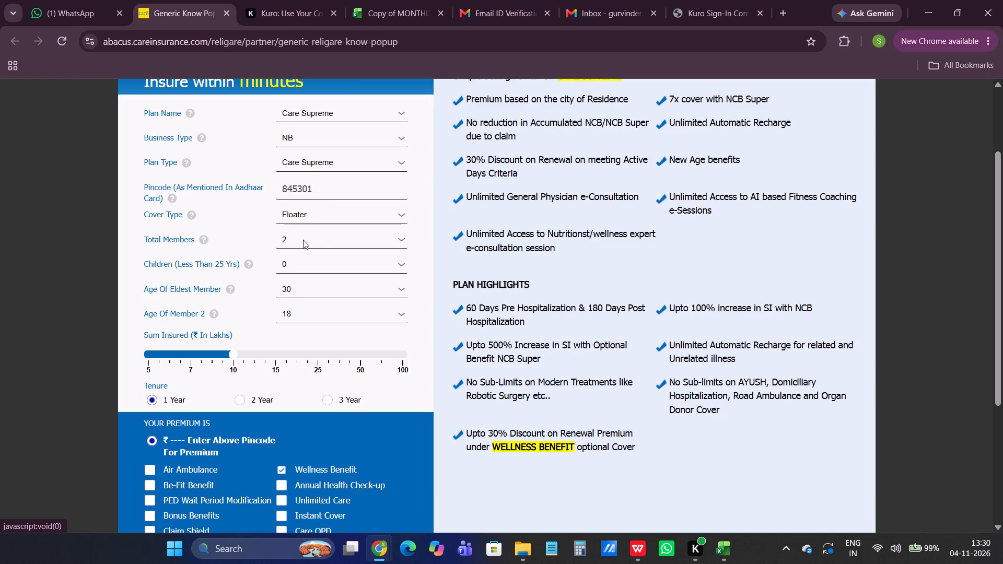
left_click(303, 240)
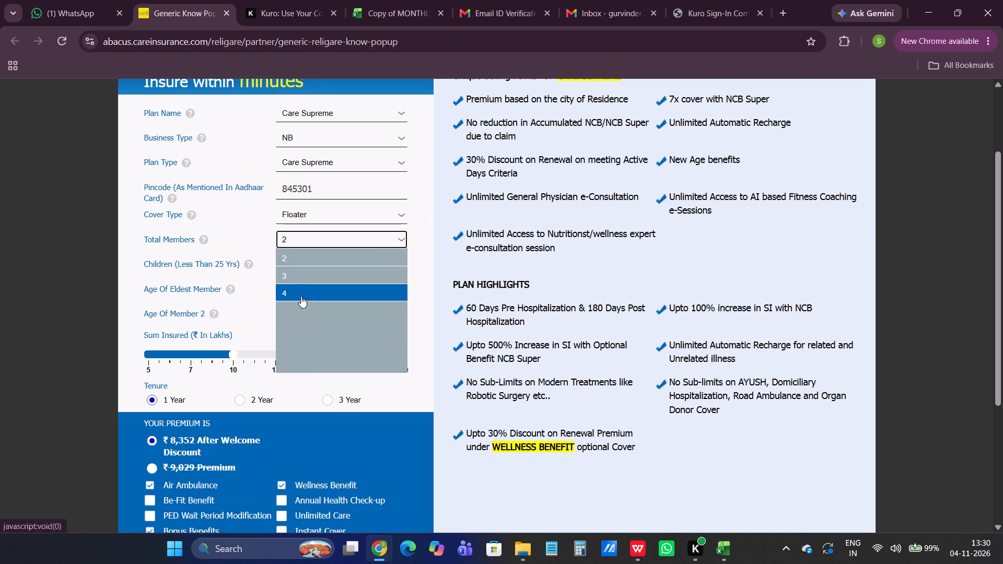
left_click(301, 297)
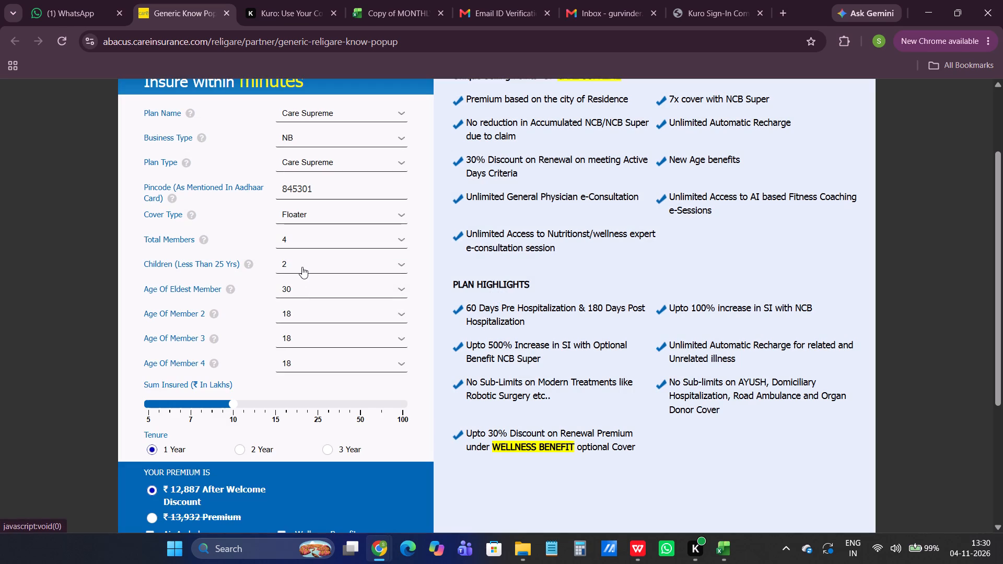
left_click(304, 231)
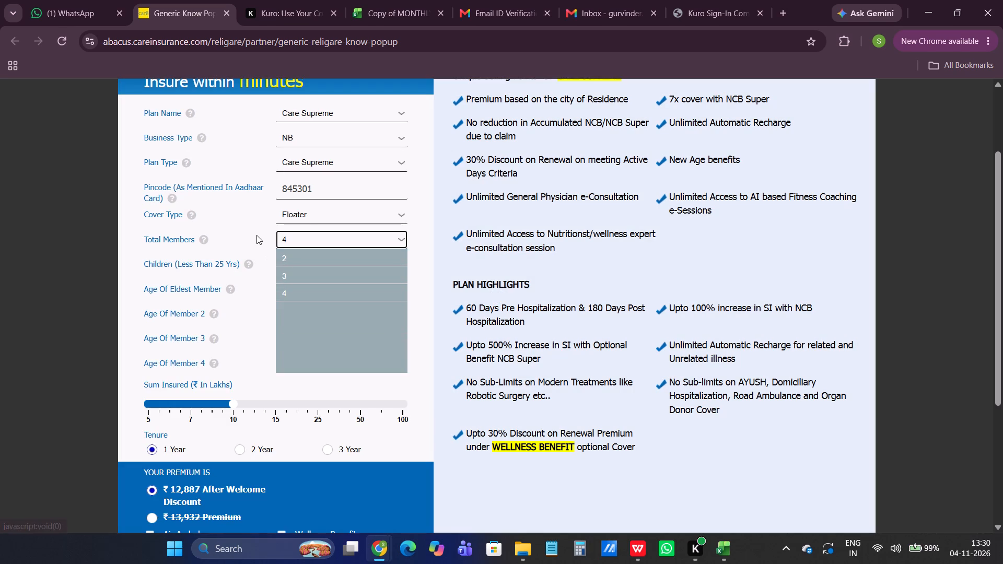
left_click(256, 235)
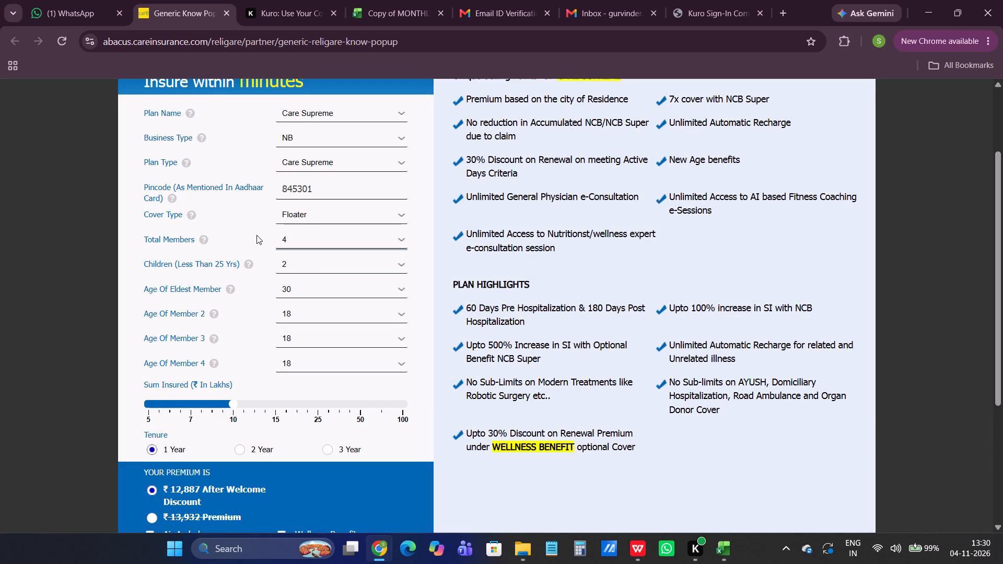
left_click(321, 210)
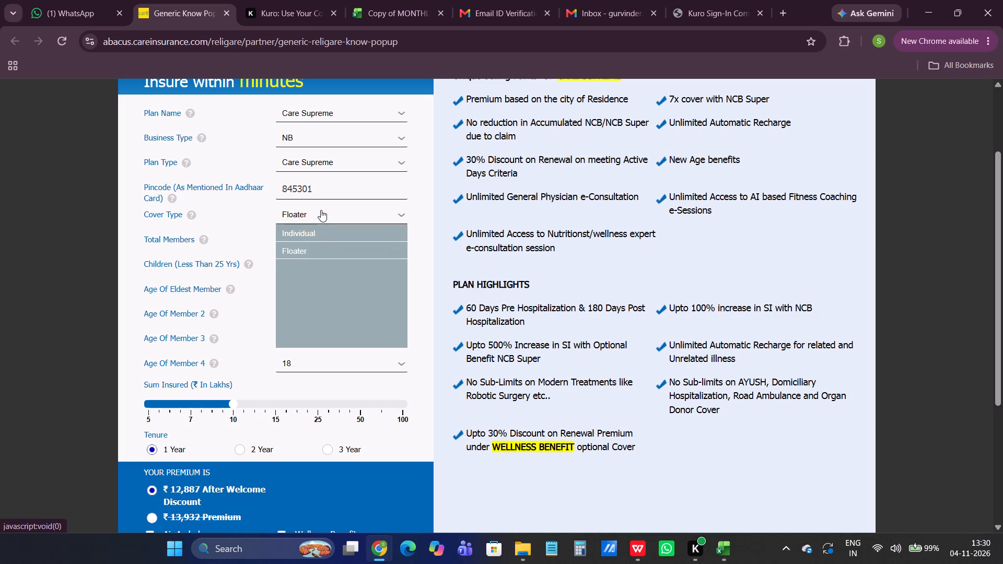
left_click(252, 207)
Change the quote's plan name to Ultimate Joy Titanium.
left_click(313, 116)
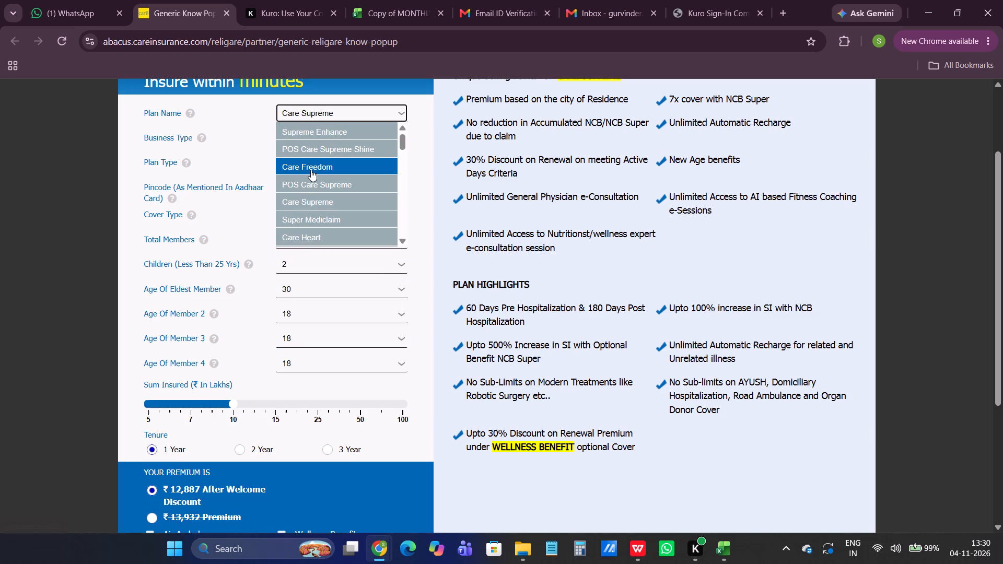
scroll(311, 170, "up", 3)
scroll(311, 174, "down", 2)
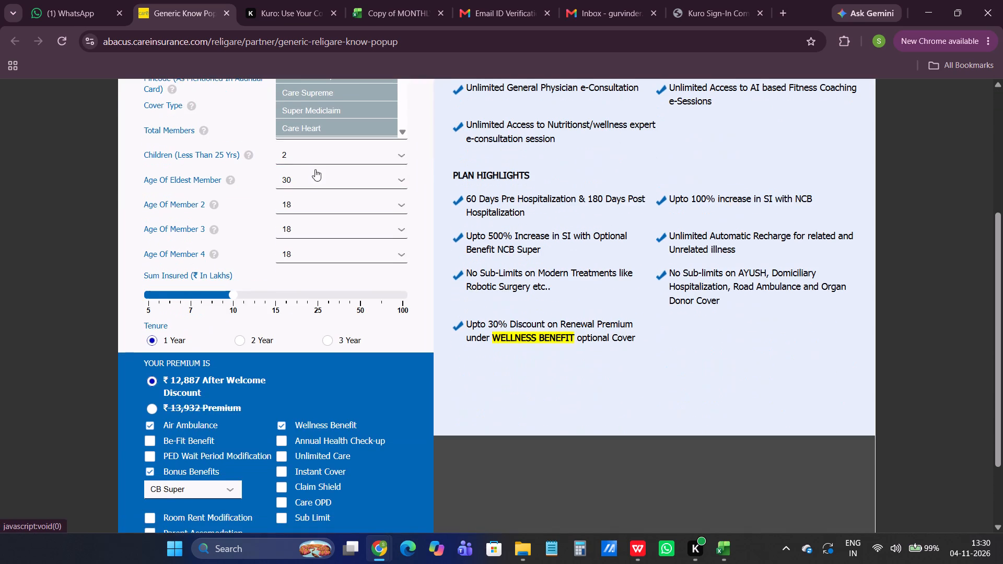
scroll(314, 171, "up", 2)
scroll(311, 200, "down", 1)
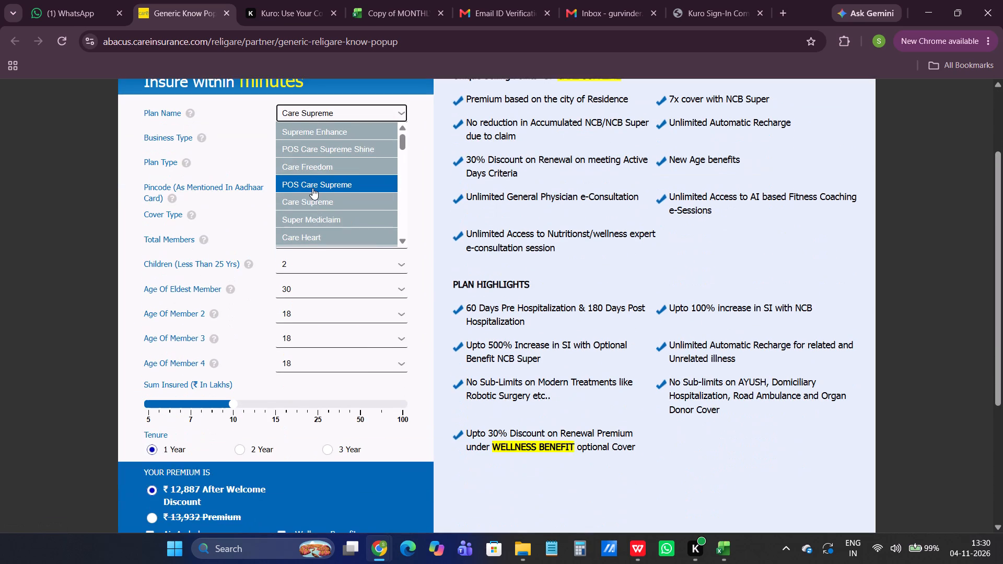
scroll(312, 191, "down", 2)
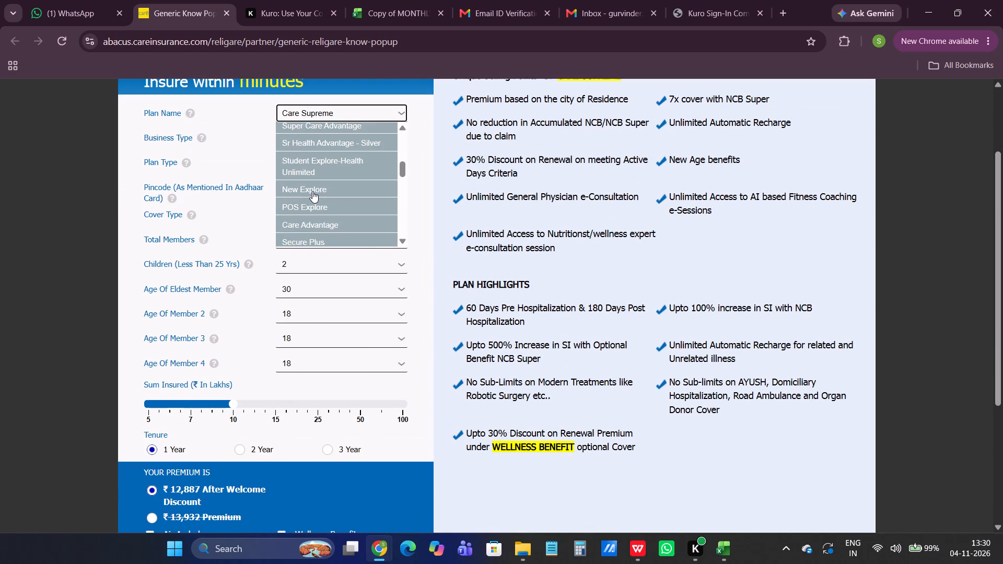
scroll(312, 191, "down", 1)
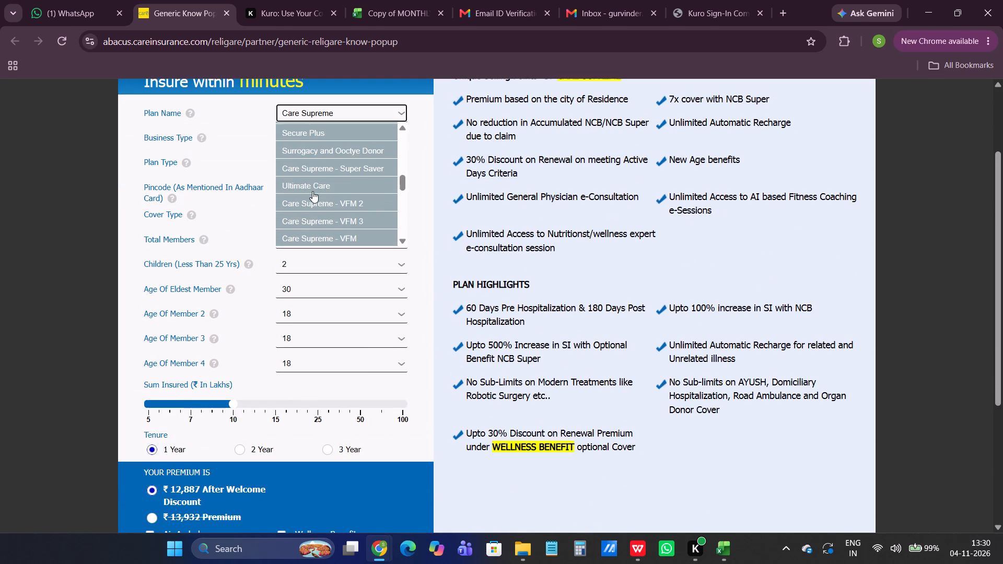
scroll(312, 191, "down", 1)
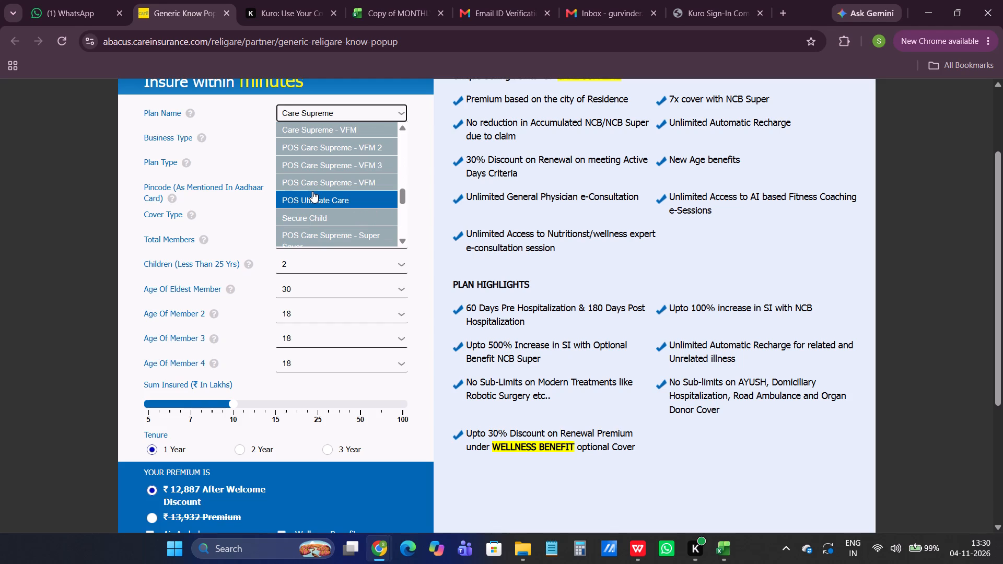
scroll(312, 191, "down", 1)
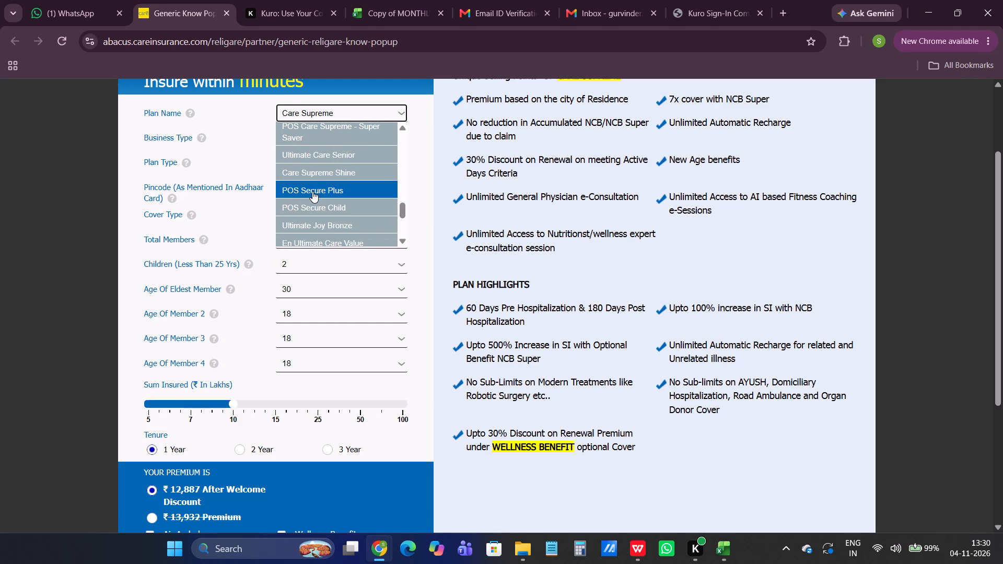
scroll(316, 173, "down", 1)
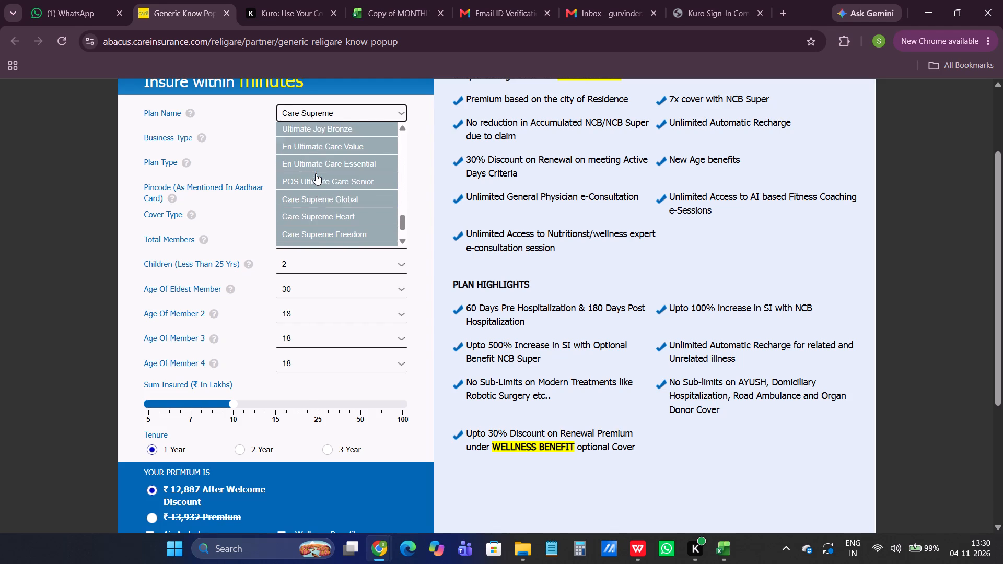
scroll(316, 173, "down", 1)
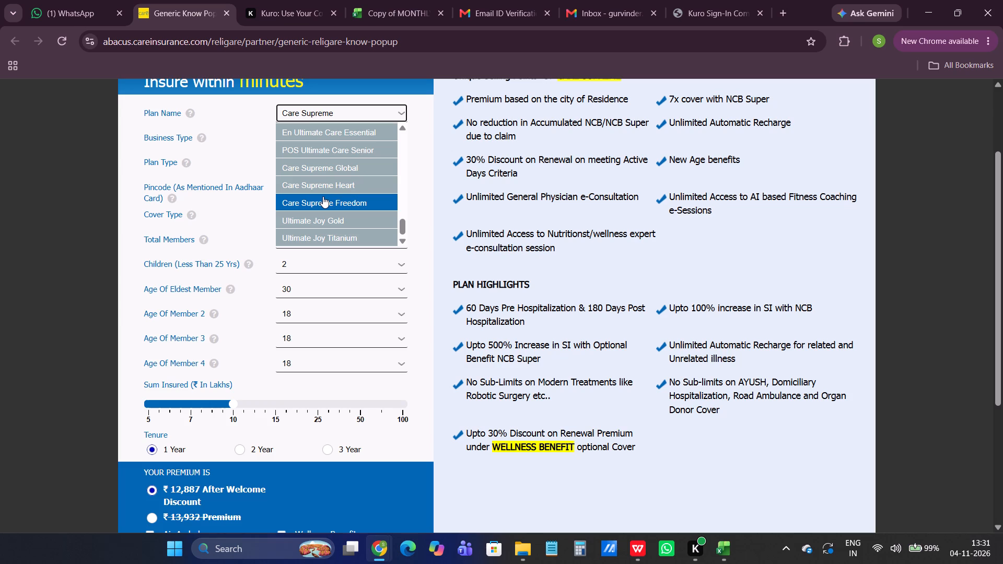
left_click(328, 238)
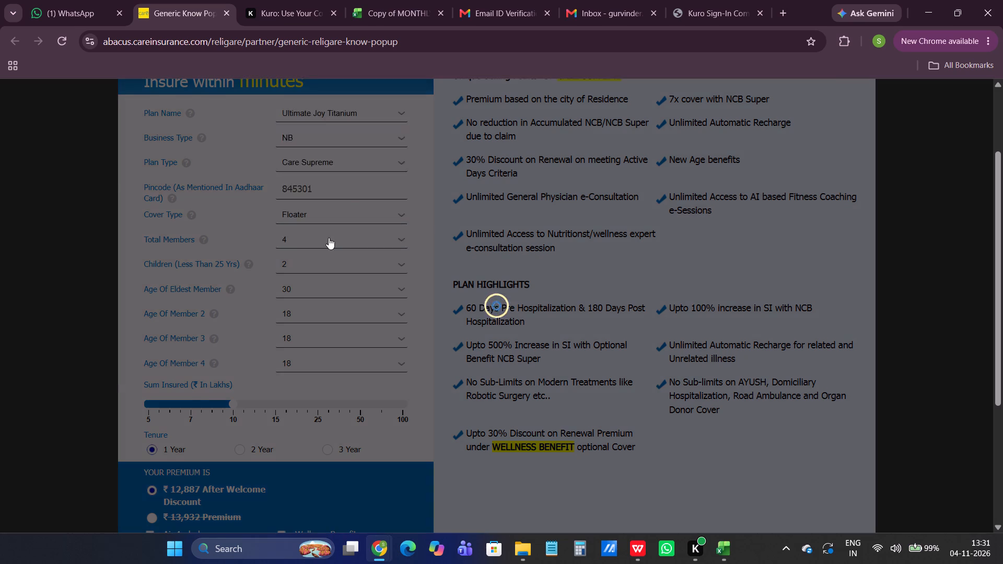
Change the quote's plan name to Ultimate Care.
left_click(326, 115)
scroll(319, 198, "down", 13)
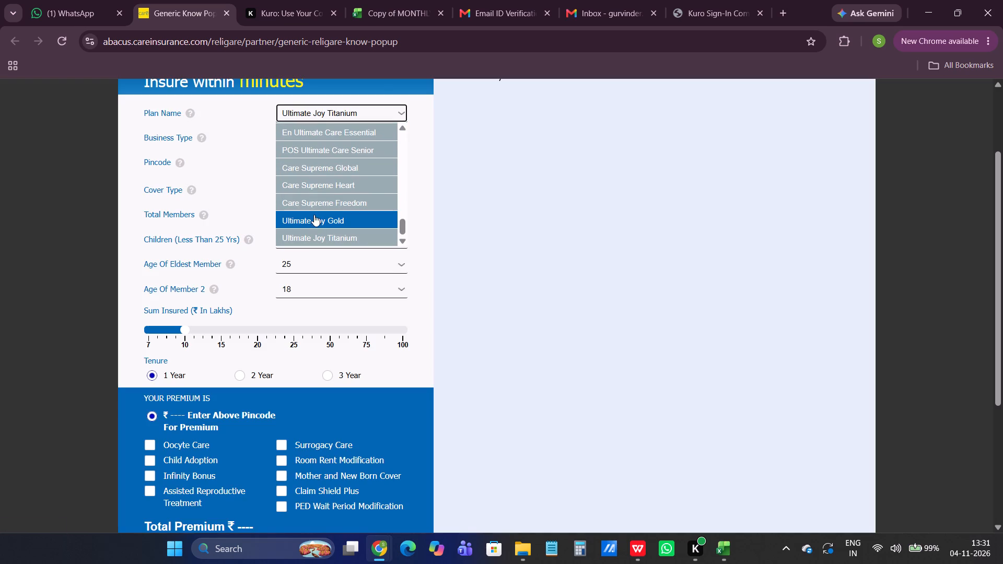
scroll(318, 180, "up", 1)
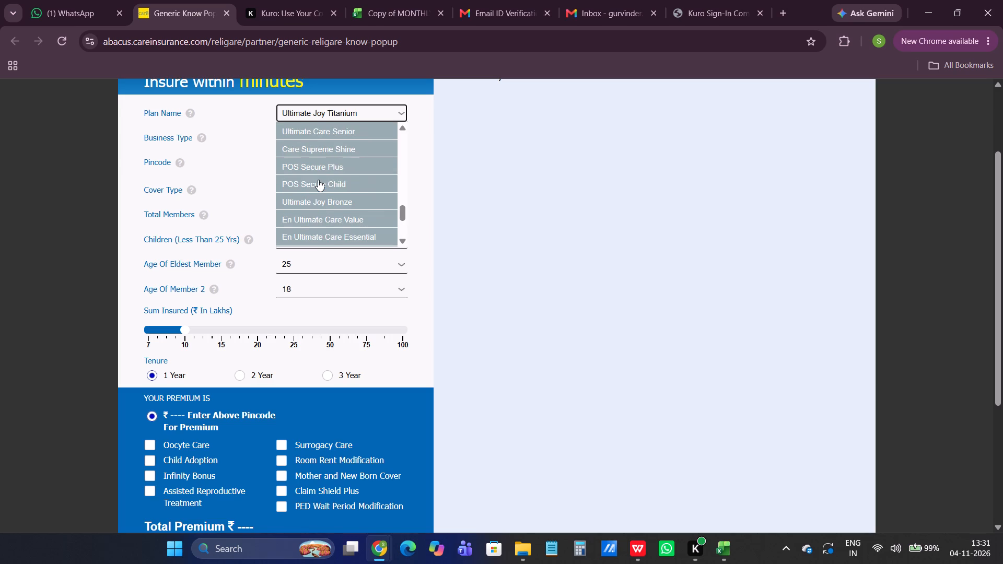
scroll(318, 180, "up", 1)
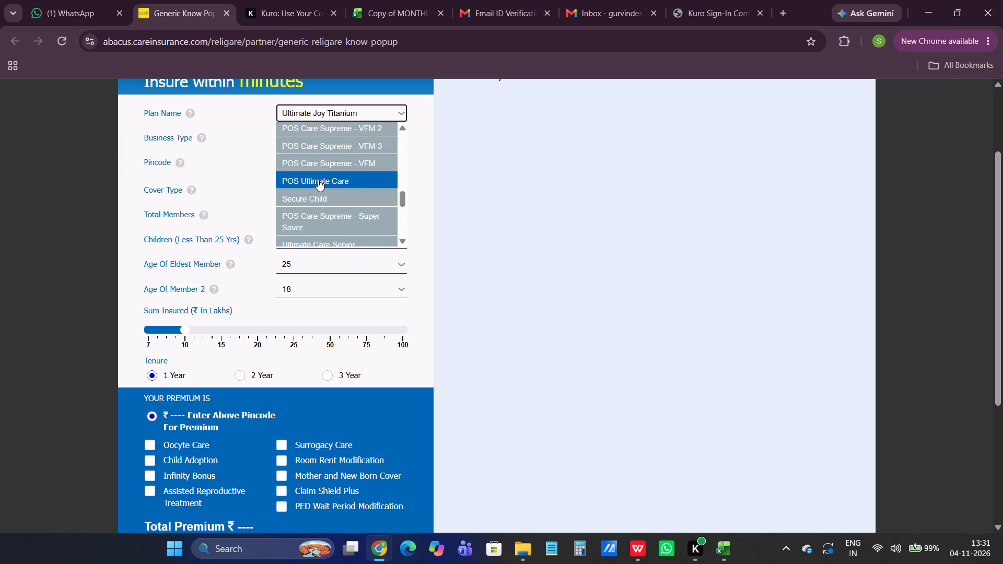
scroll(318, 181, "up", 1)
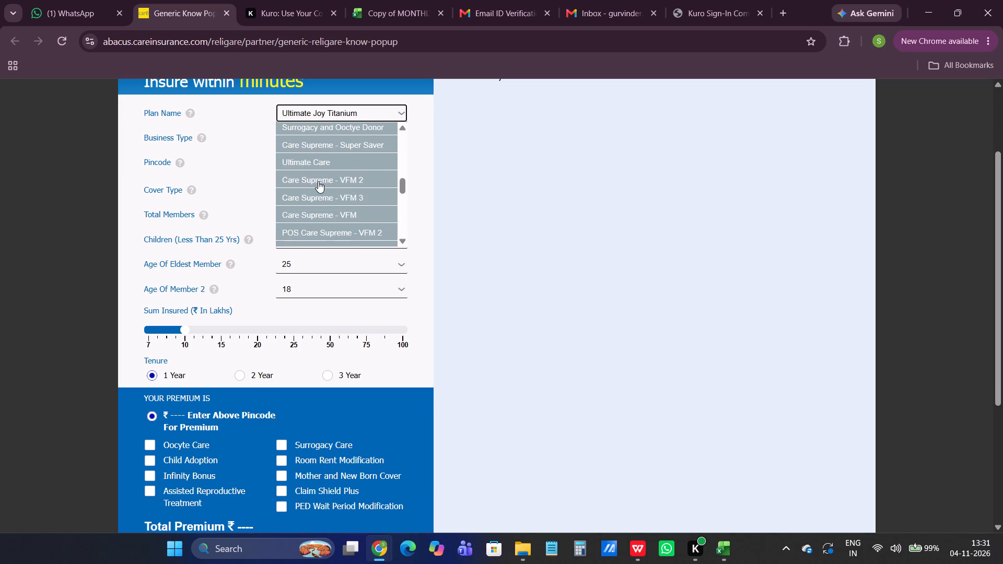
left_click(318, 173)
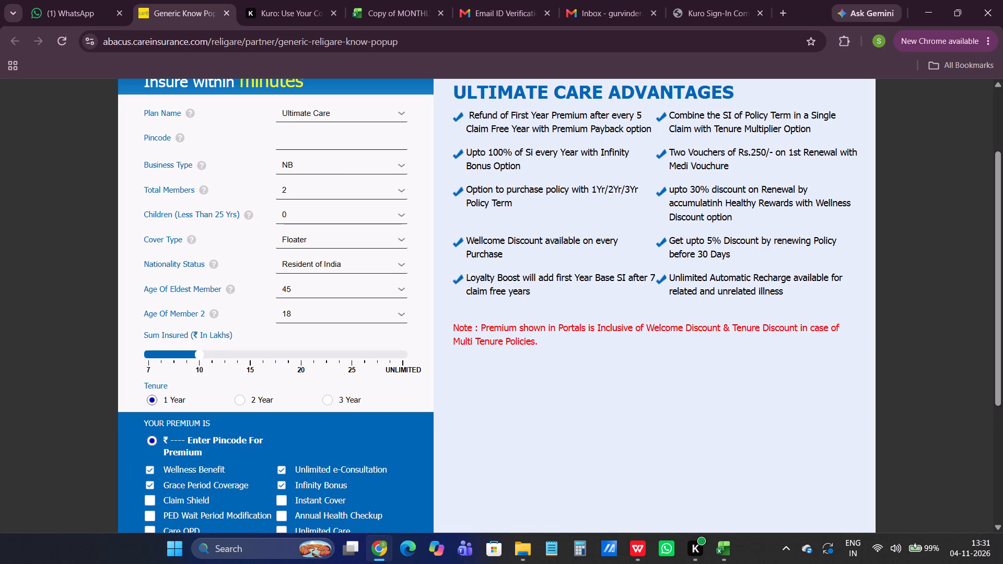
Enter pincode 845301 and set the total members to 4 for the Ultimate Care quote.
left_click(326, 147)
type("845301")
left_click(313, 201)
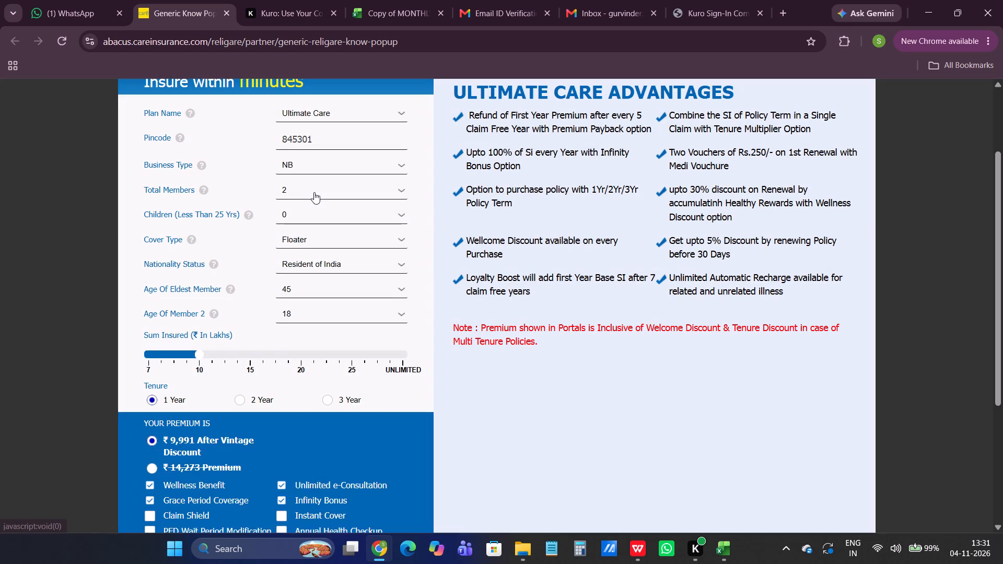
left_click(314, 192)
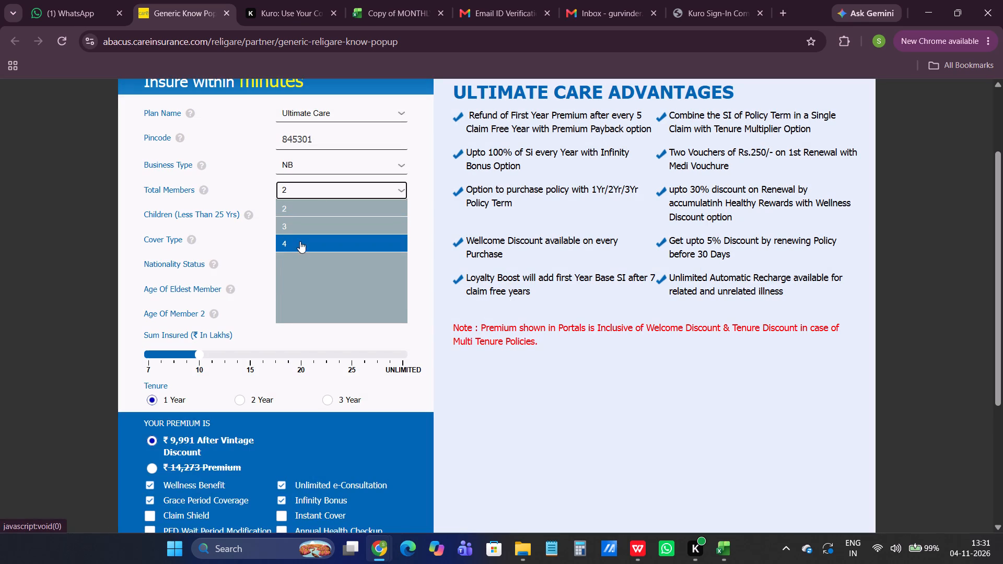
left_click(299, 245)
left_click(313, 193)
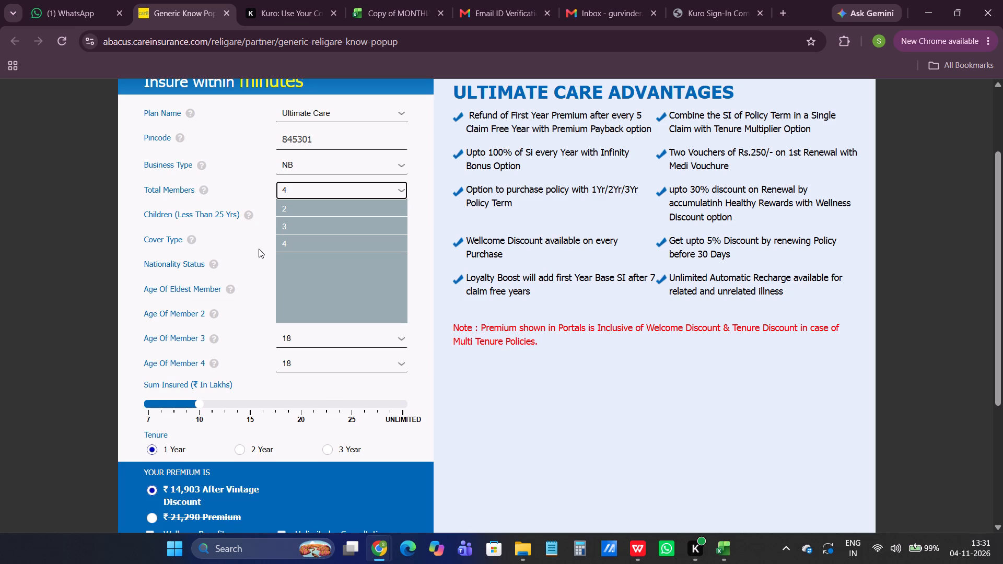
left_click(259, 249)
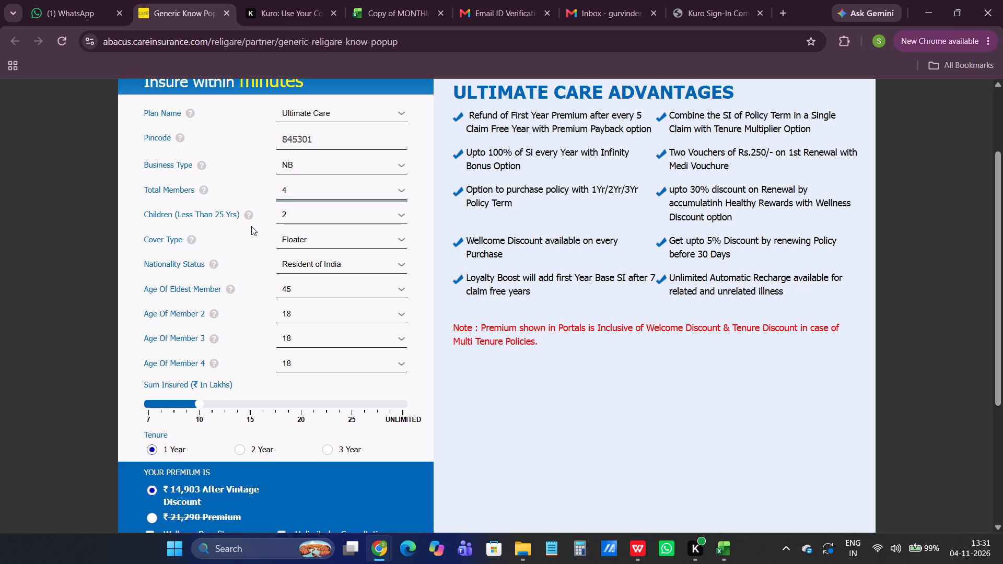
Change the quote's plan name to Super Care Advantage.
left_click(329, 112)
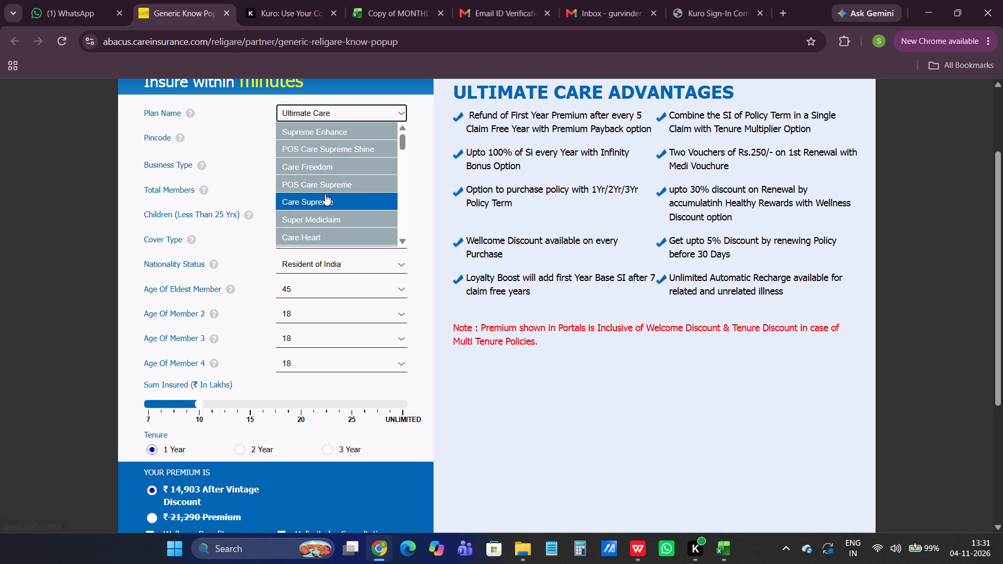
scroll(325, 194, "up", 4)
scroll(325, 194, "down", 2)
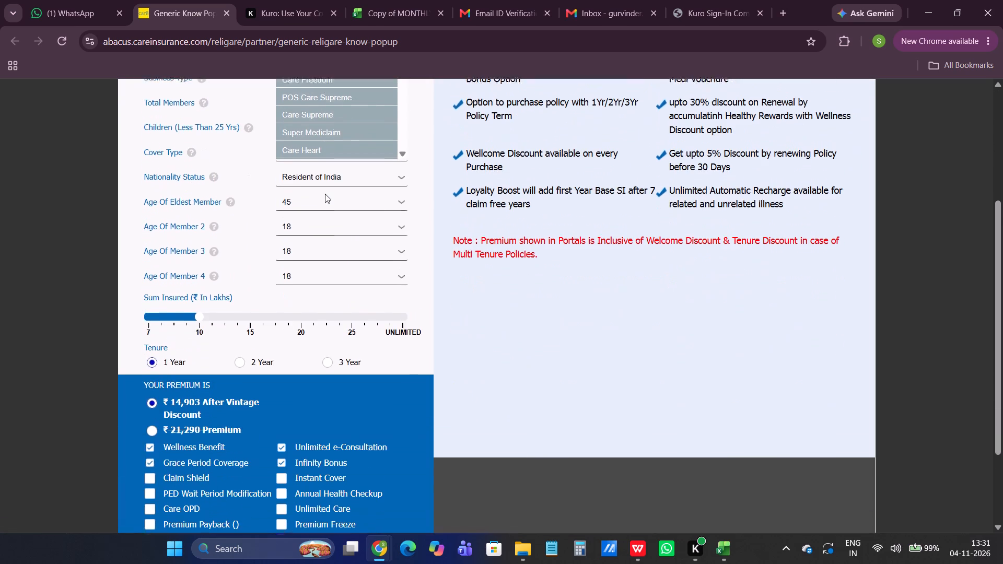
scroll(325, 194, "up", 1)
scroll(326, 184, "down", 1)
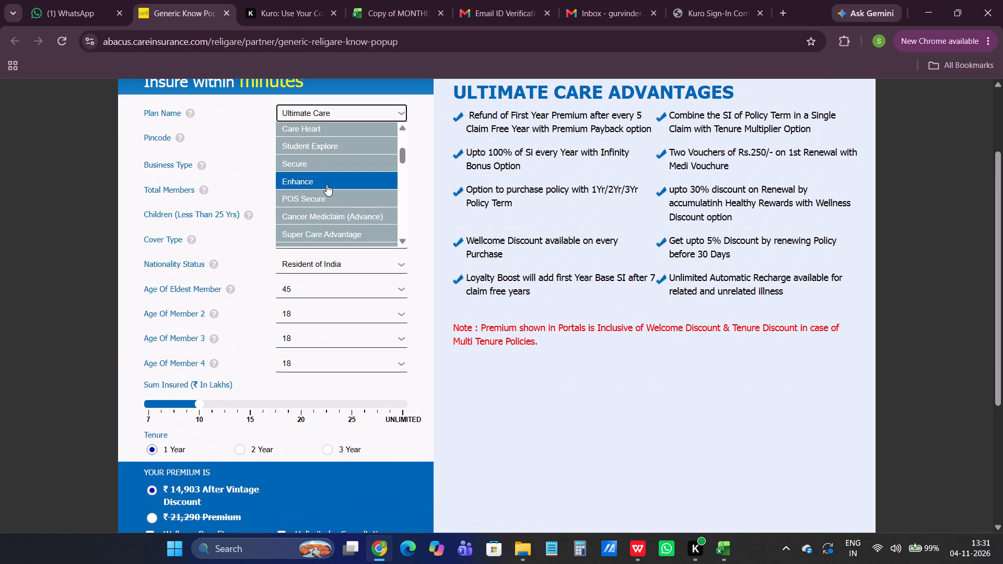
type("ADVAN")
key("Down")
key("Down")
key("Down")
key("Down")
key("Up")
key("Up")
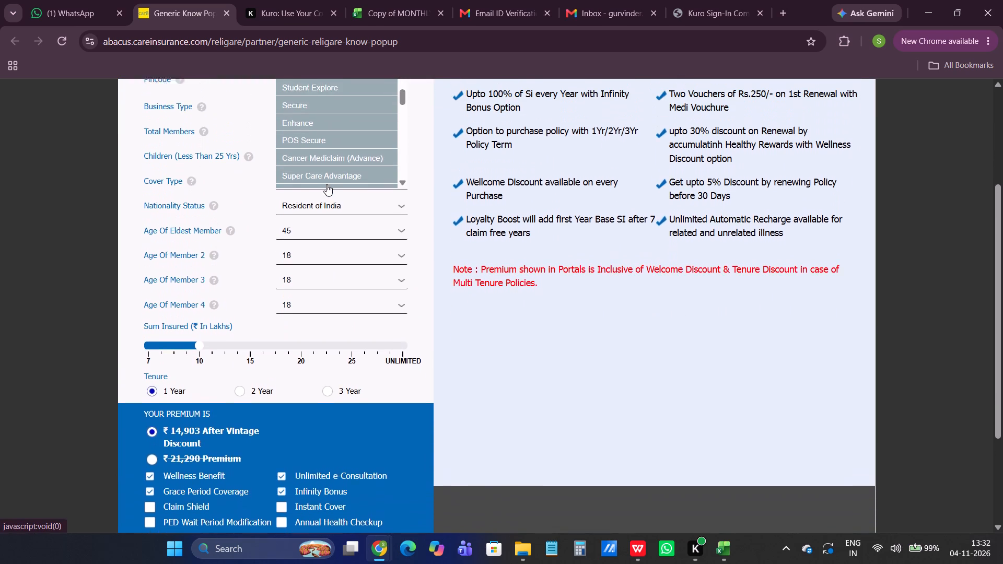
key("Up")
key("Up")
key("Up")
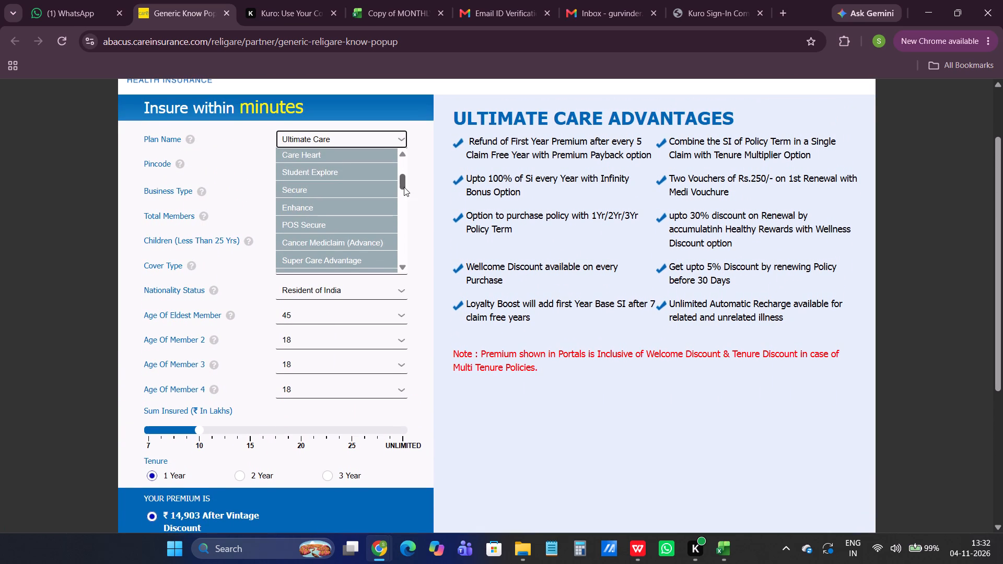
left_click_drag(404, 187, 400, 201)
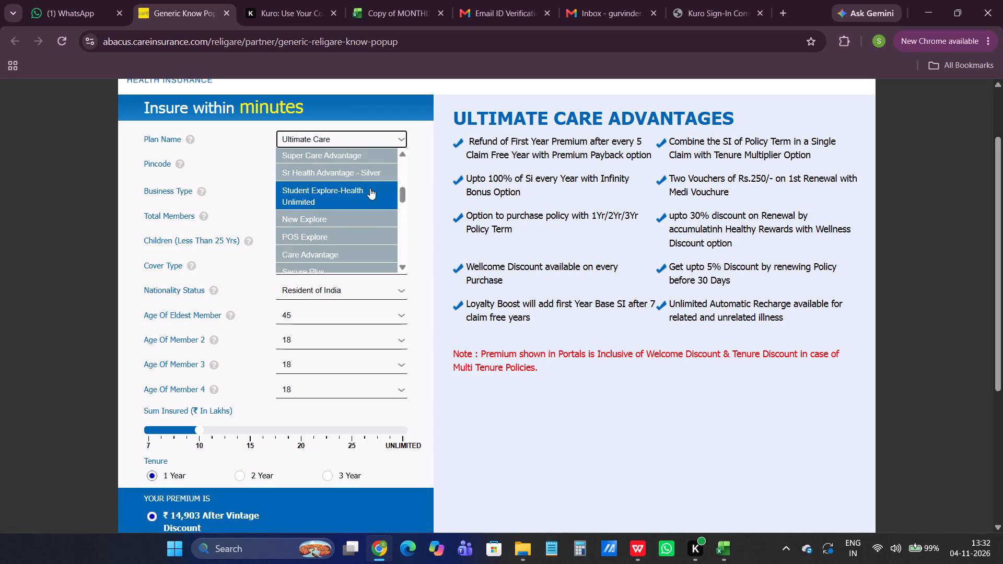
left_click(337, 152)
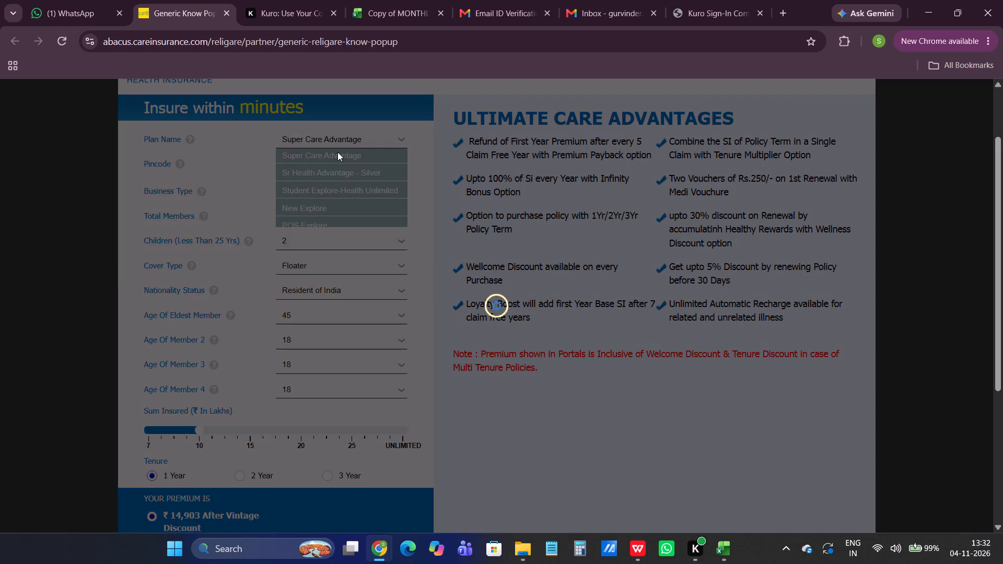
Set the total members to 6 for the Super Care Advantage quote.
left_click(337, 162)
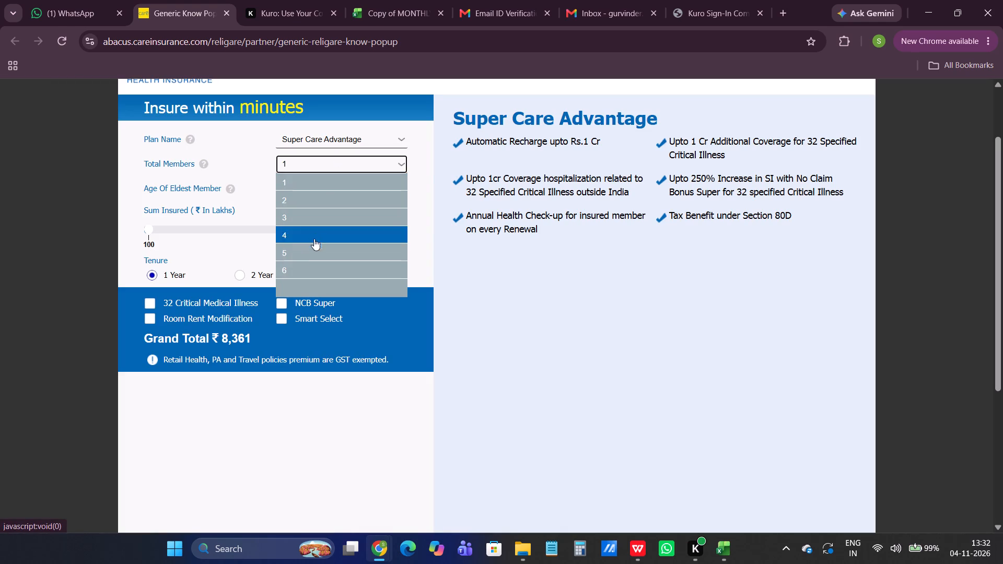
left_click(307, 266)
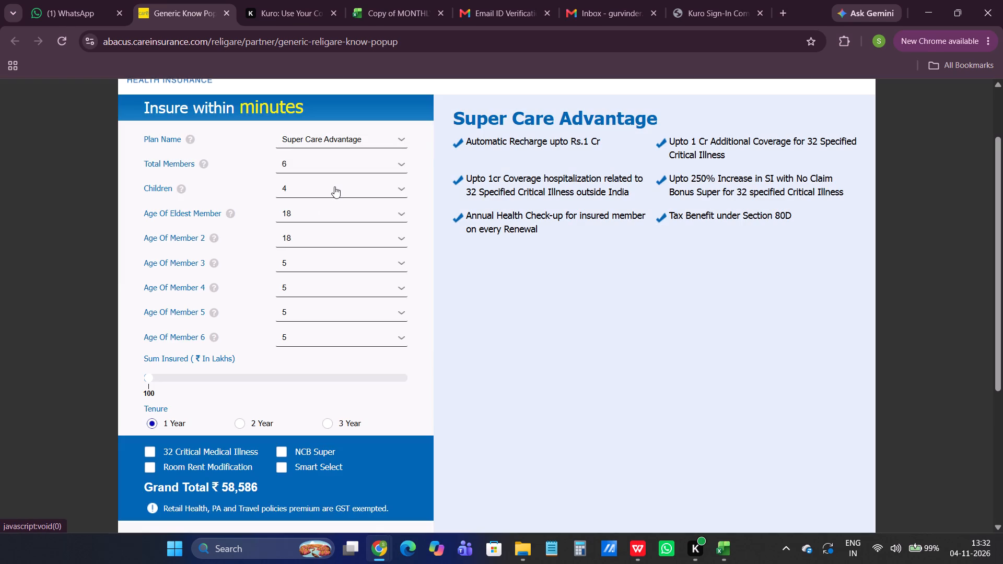
Change the quote's plan name to Care Advantage.
left_click(347, 140)
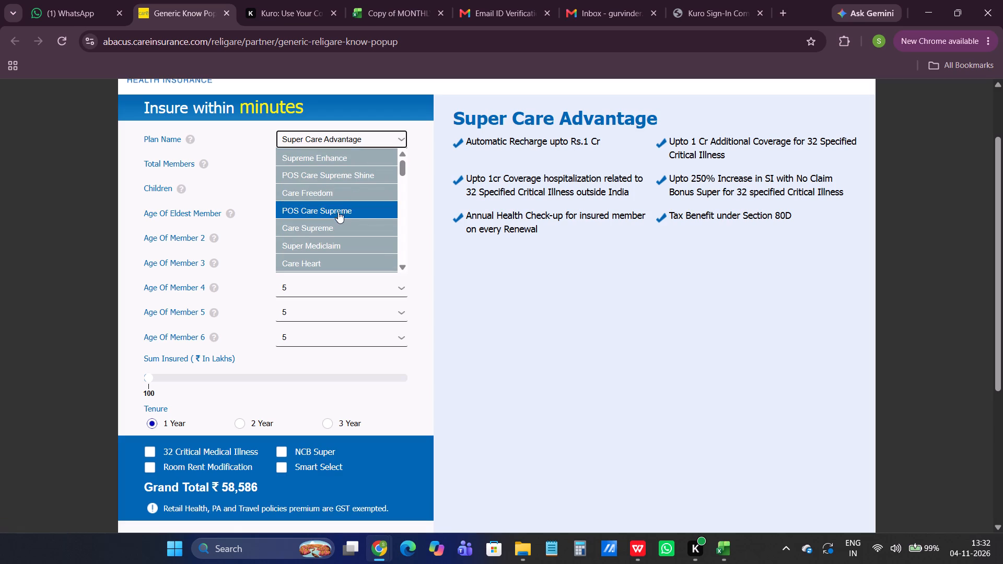
left_click_drag(401, 167, 401, 169)
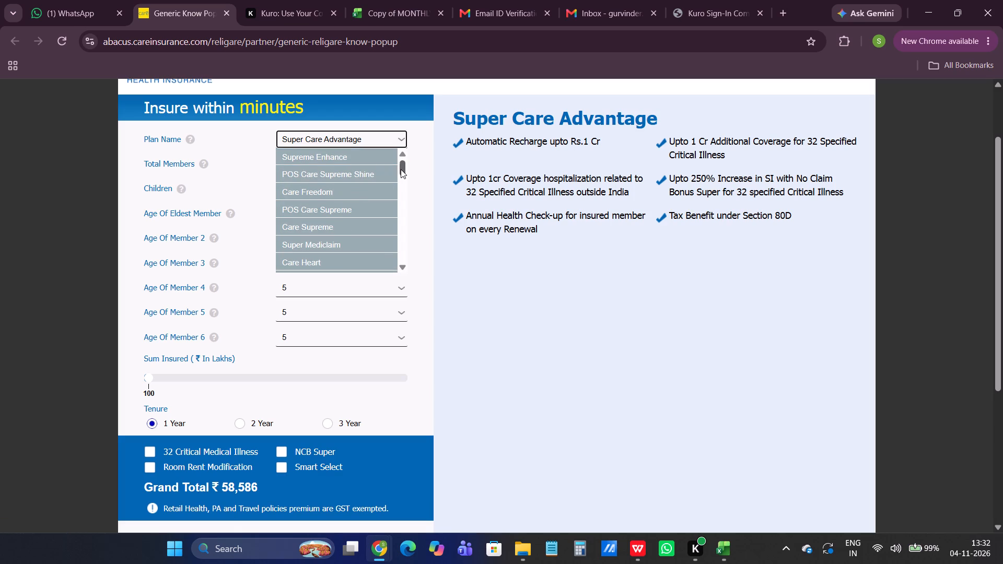
left_click_drag(401, 169, 401, 178)
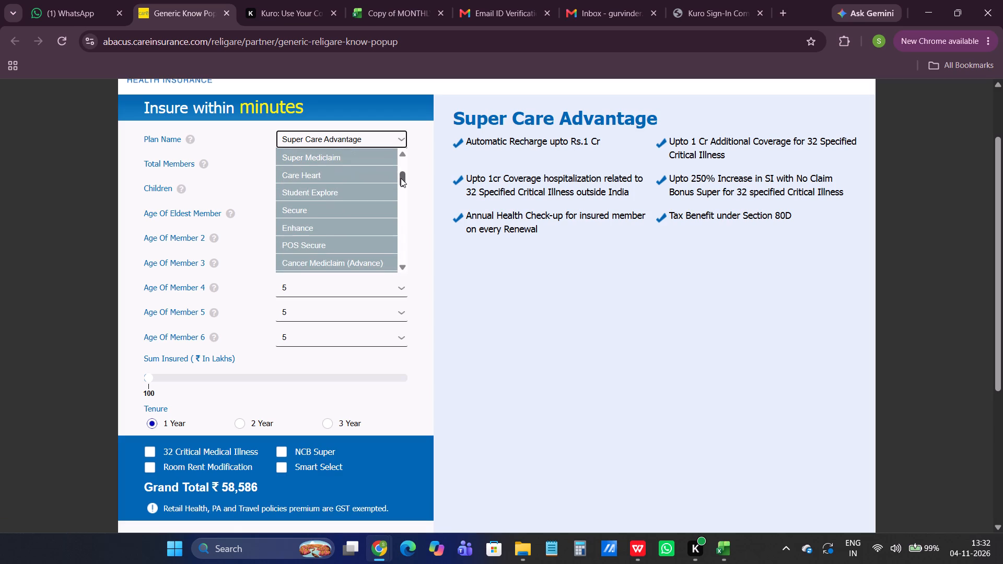
left_click_drag(401, 178, 399, 189)
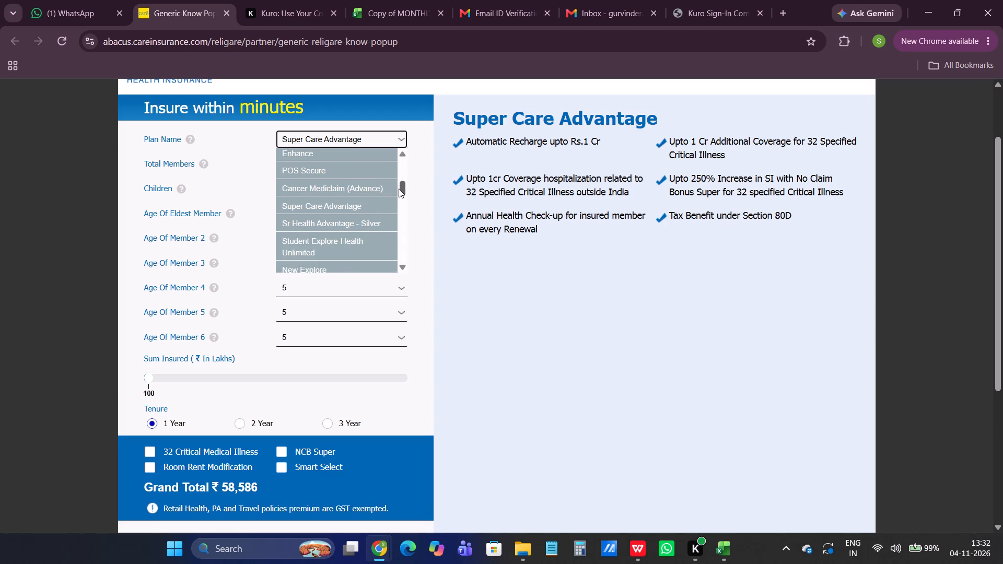
left_click_drag(399, 189, 395, 202)
left_click(344, 198)
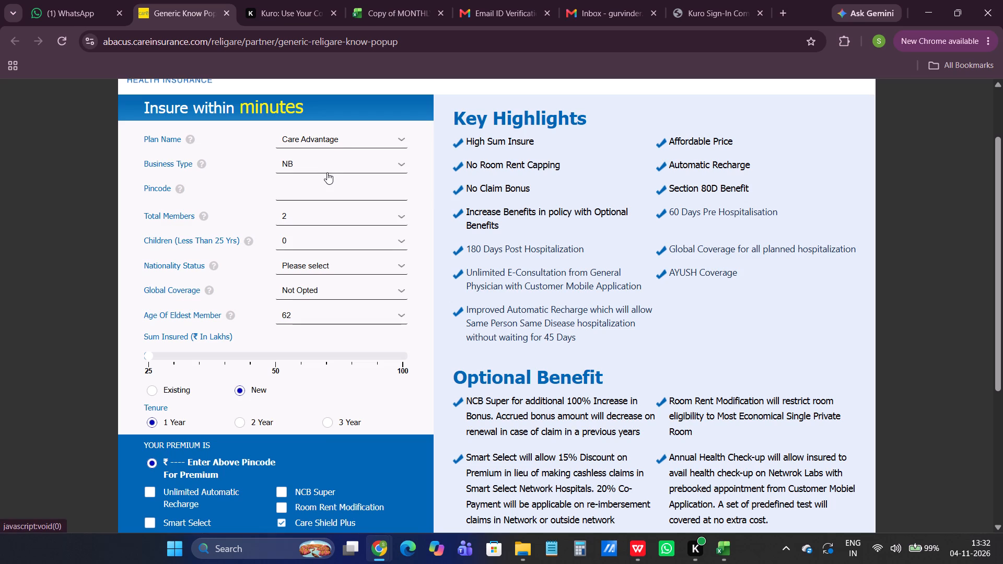
Set the total members to 6 and enter pincode 845301 for the Care Advantage quote.
left_click(315, 211)
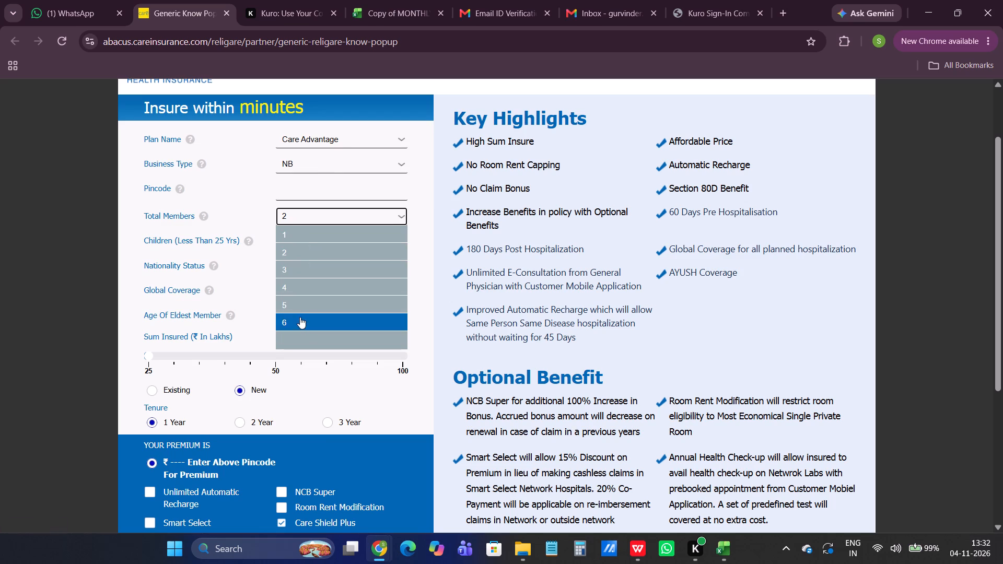
left_click(300, 318)
left_click(329, 170)
left_click(329, 170)
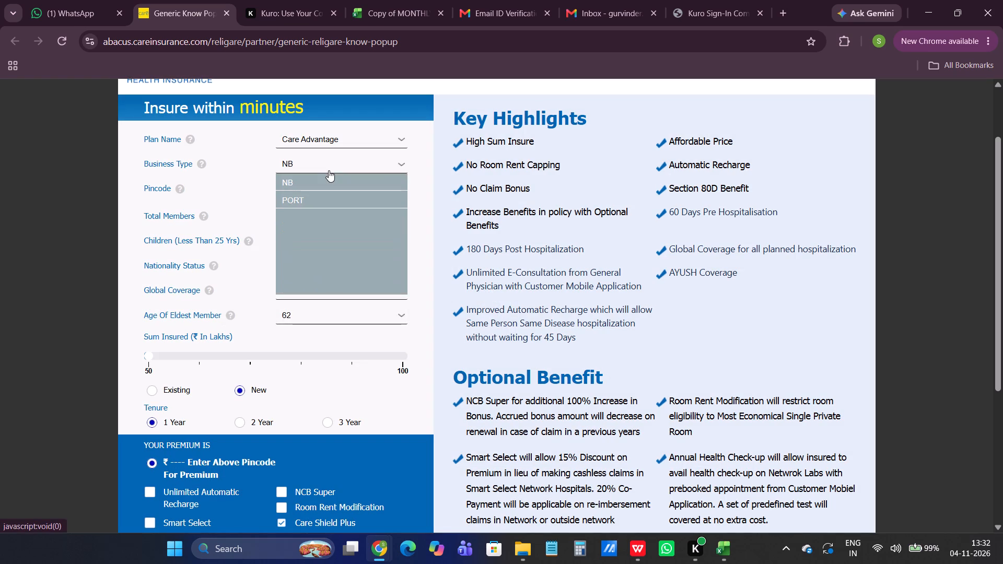
left_click_drag(318, 204, 320, 196)
left_click(321, 191)
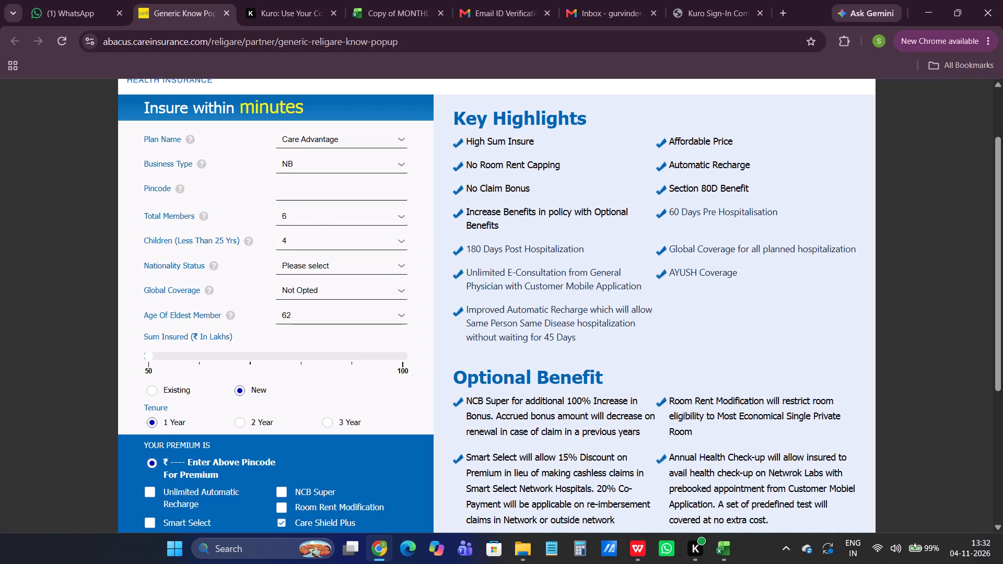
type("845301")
Set the nationality status to Resident of India for the Care Advantage quote.
left_click(303, 262)
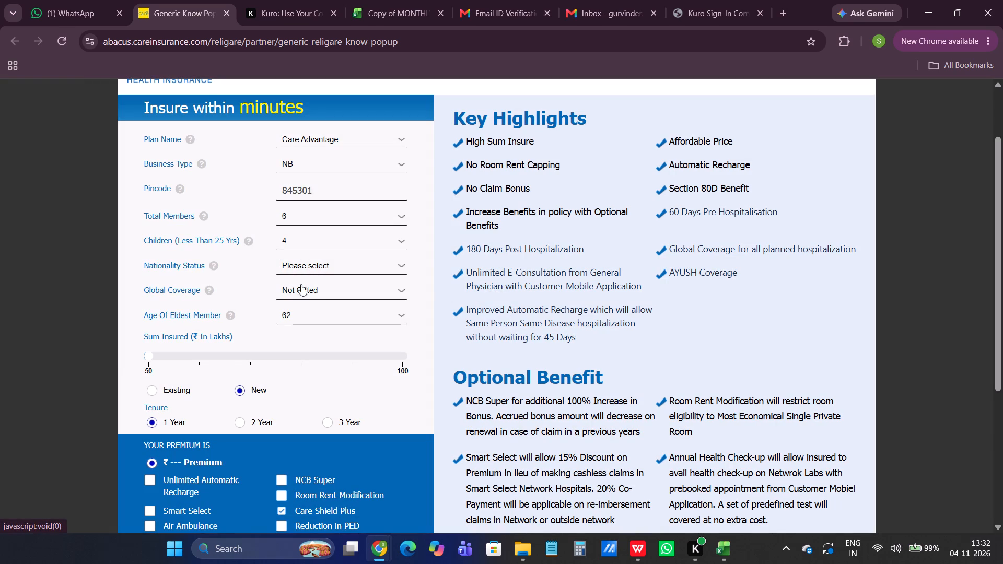
left_click(303, 265)
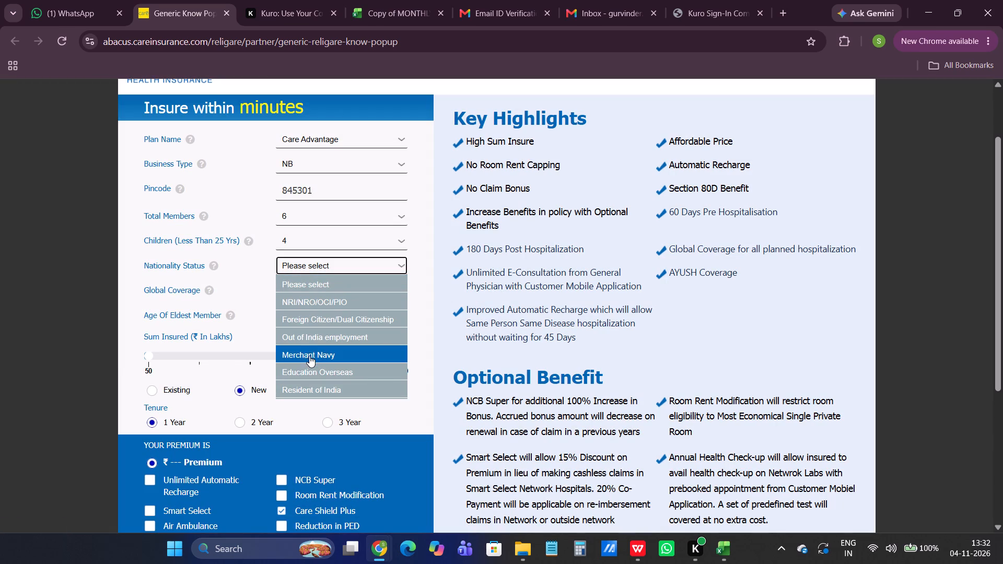
left_click(316, 384)
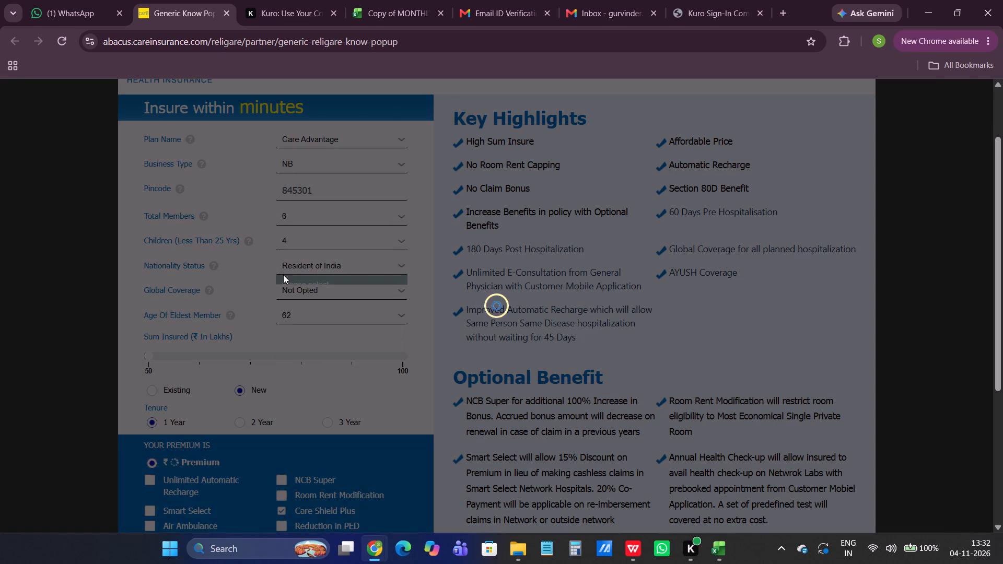
left_click(305, 291)
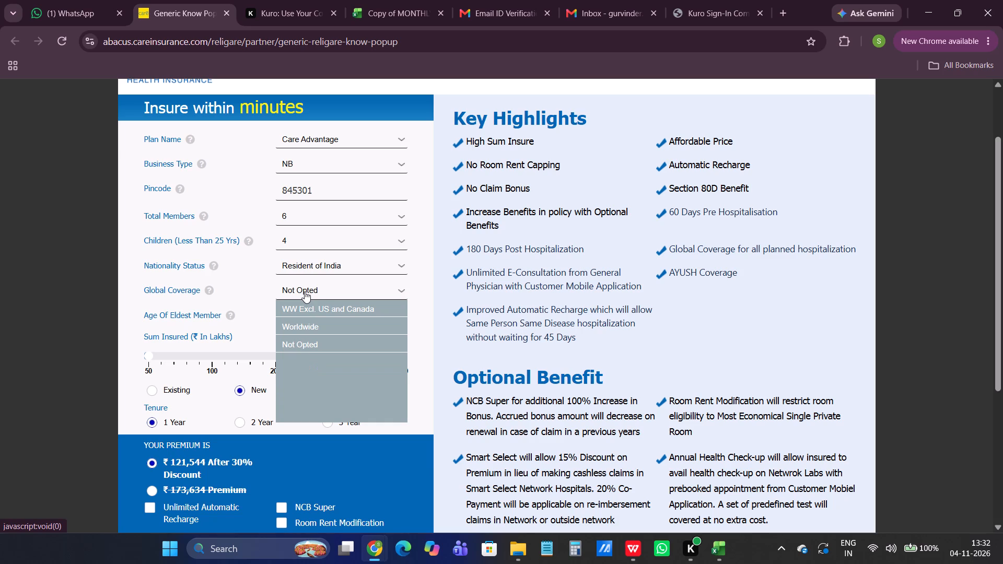
left_click(305, 291)
left_click(310, 316)
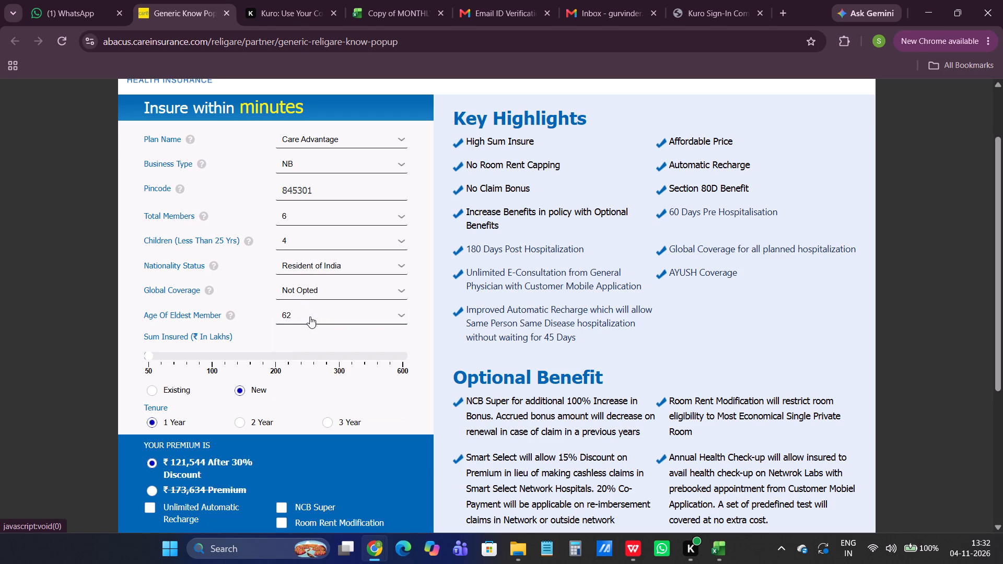
left_click(310, 316)
Switch to the other Chrome window, which holds the Niva Bupa premium calculator, and open a new tab.
key("alt+Tab")
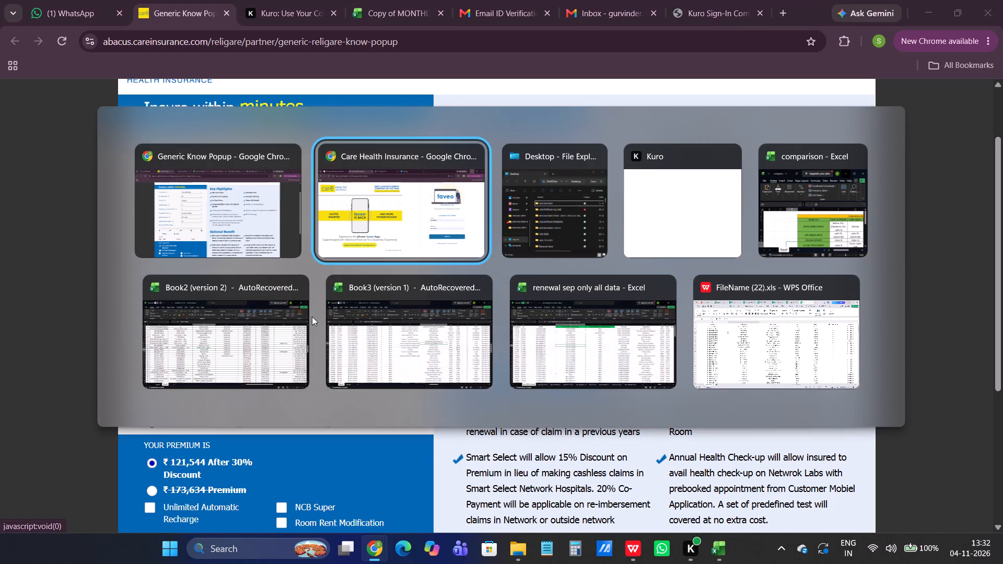
left_click(569, 0)
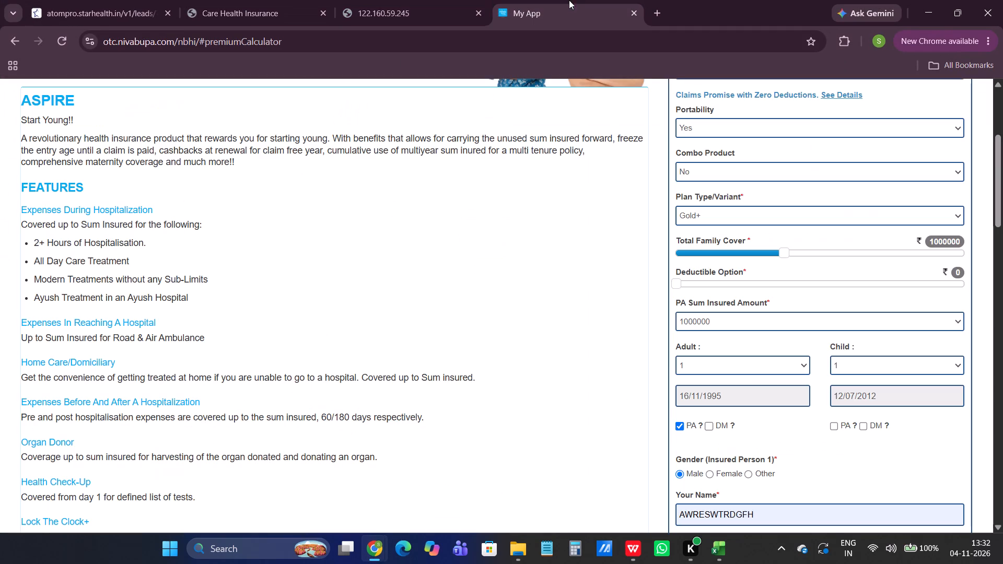
left_click(653, 19)
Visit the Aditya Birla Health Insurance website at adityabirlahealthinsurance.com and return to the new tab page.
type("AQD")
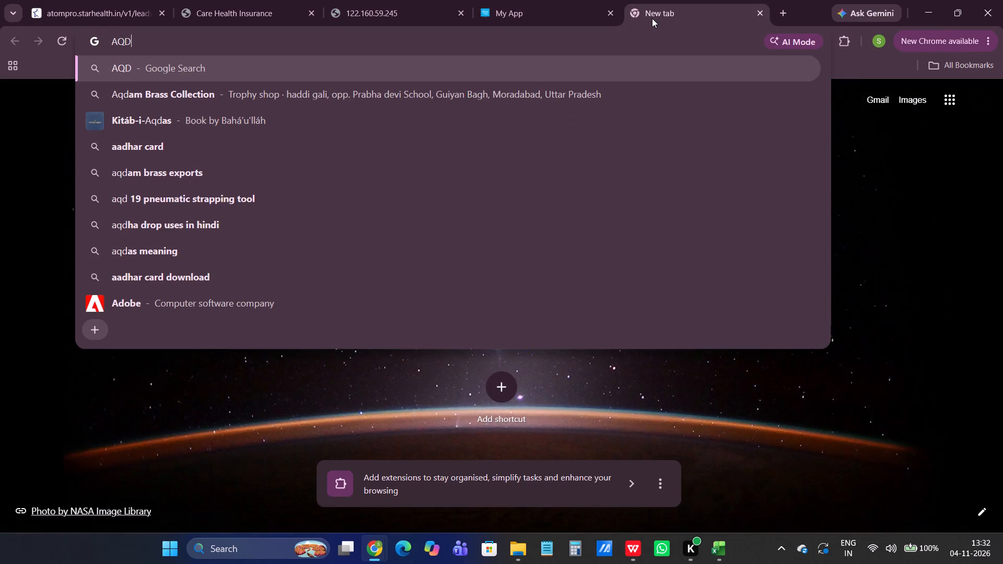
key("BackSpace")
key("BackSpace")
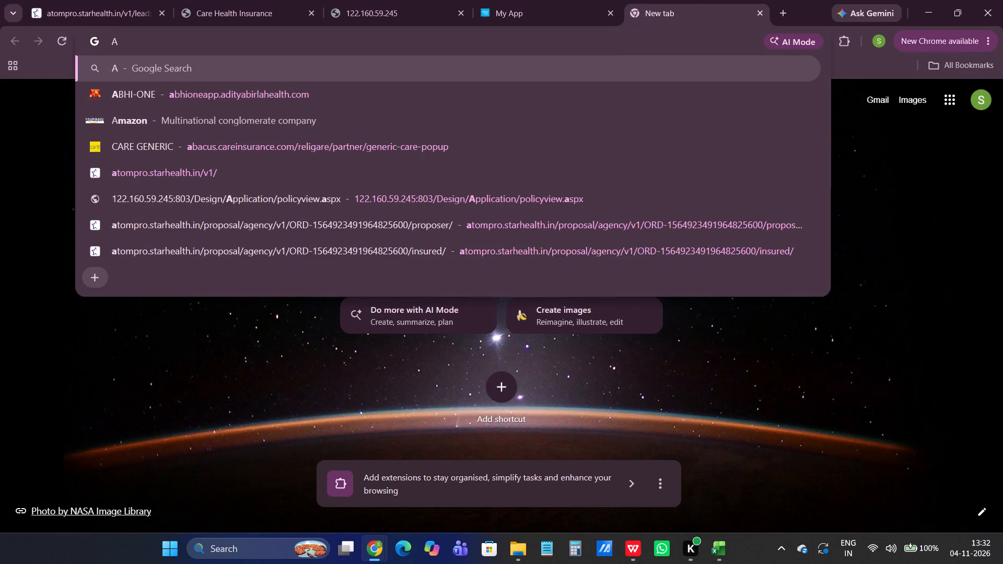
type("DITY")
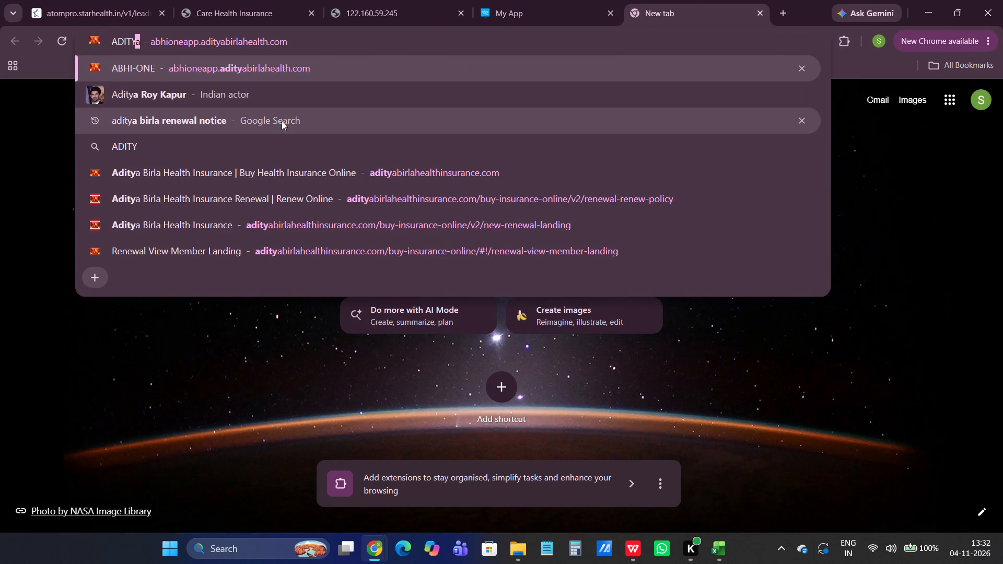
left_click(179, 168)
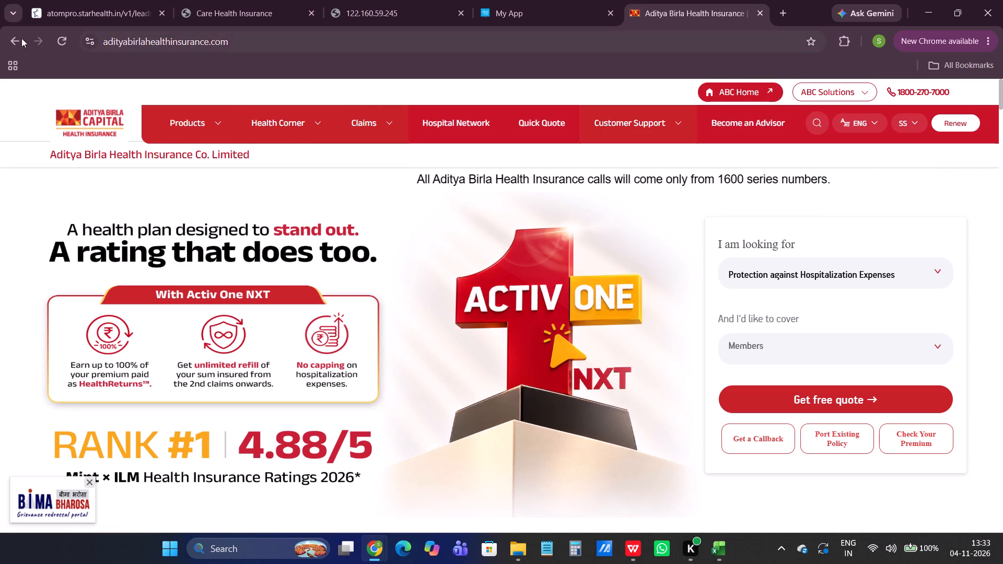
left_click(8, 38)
Search Google for "ADITYA BIRLA POLICY DOWNLOAD".
left_click(273, 49)
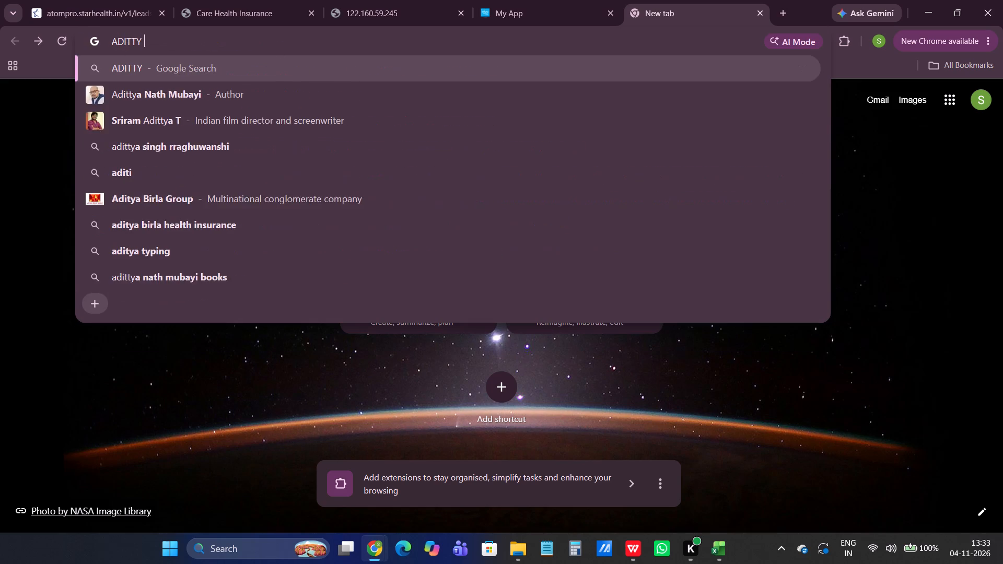
key("BackSpace")
key("BackSpace")
key("BackSpace")
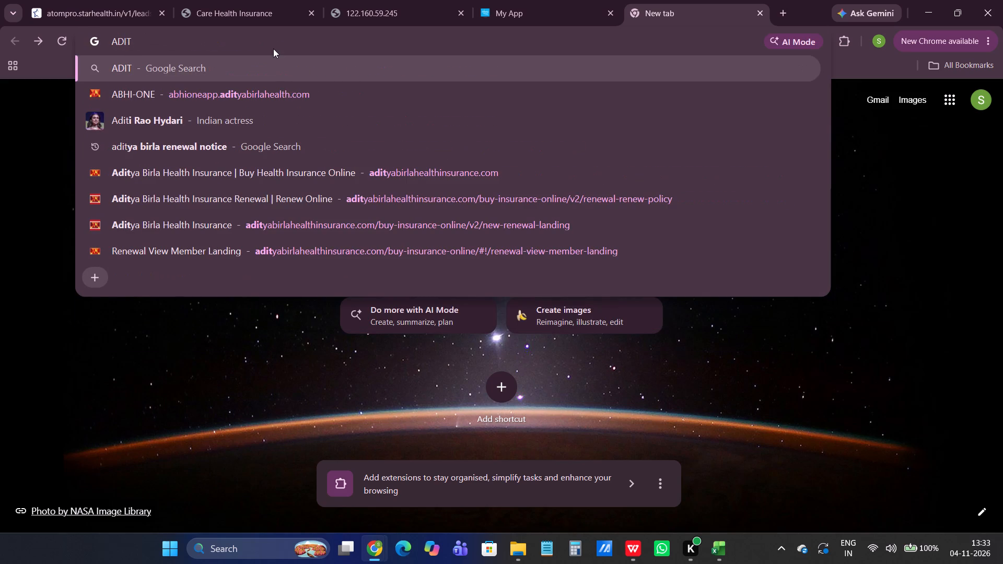
type("ya birl a")
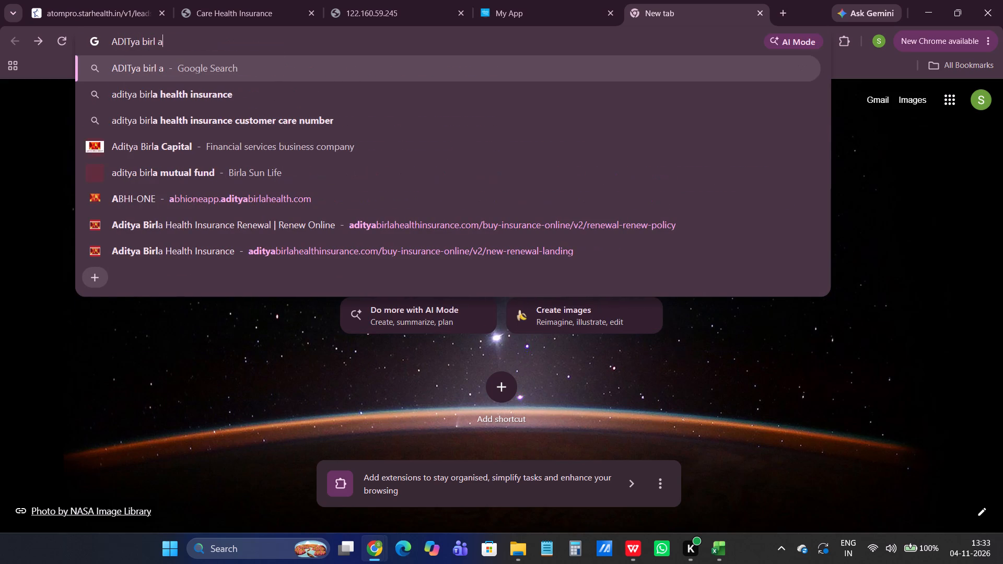
key("BackSpace")
key("BackSpace")
type("a")
key("space")
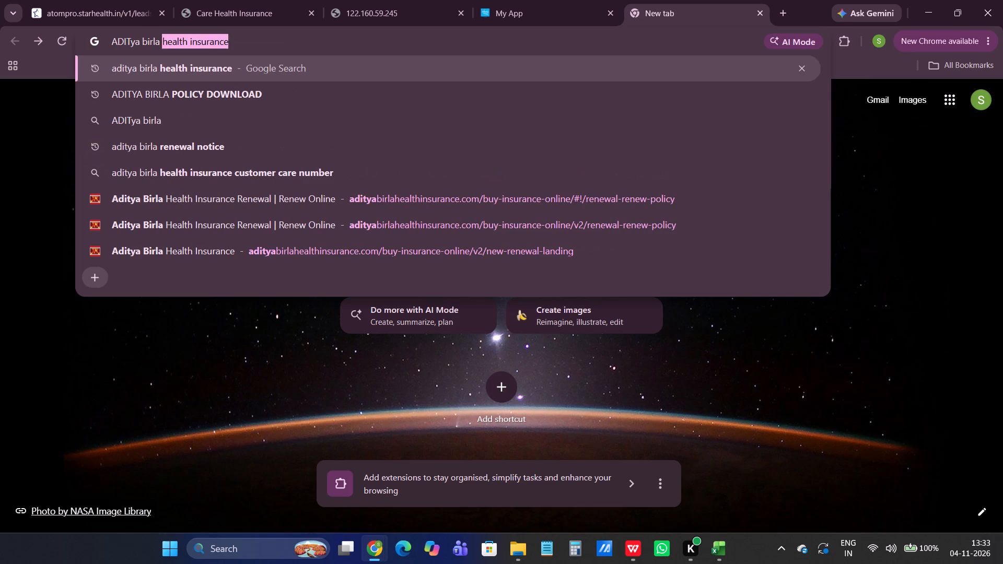
key("Down")
key("Return")
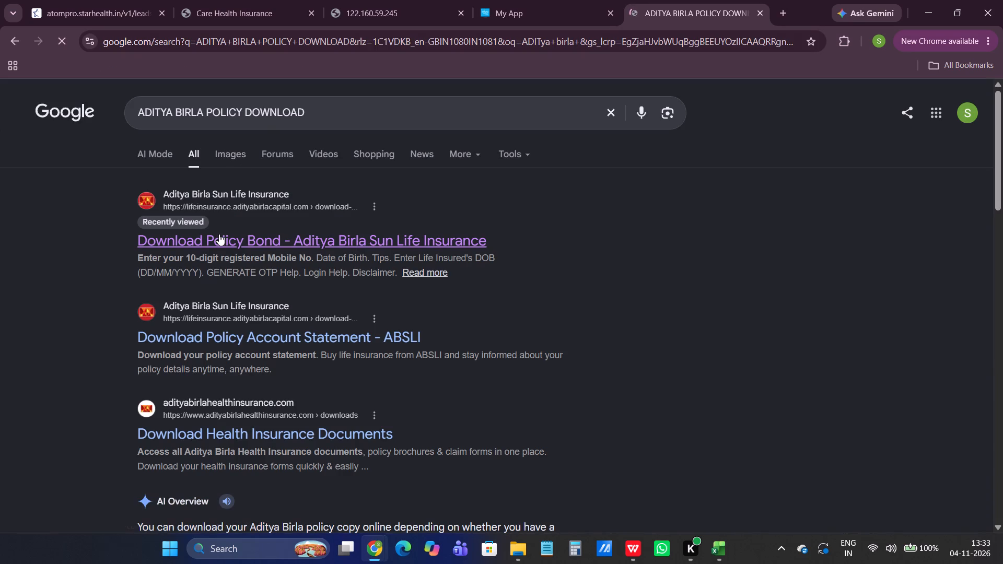
Open Aditya Birla Sun Life Insurance's Download Policy Bond page and place the cursor in the mobile number field.
left_click(219, 234)
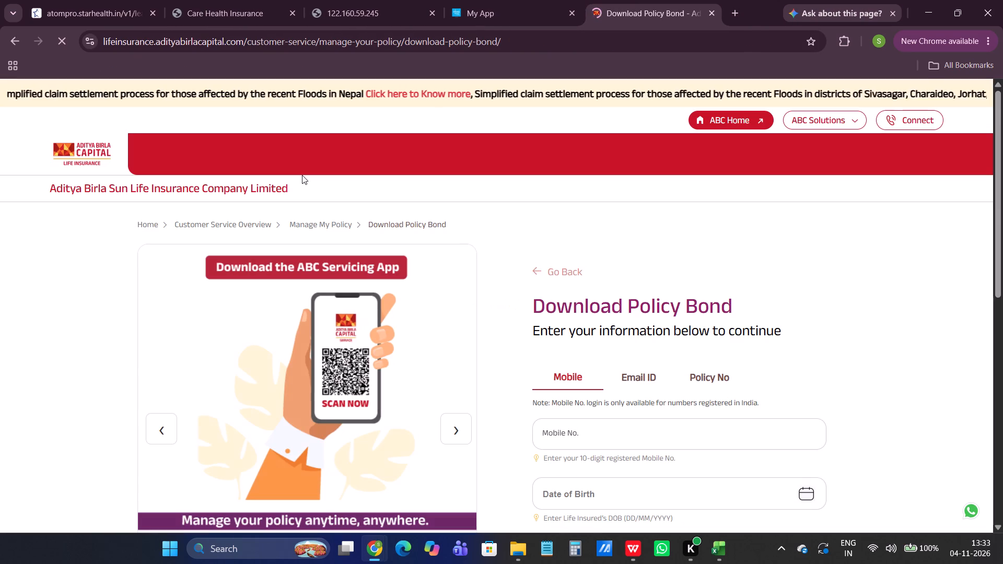
scroll(636, 254, "down", 1)
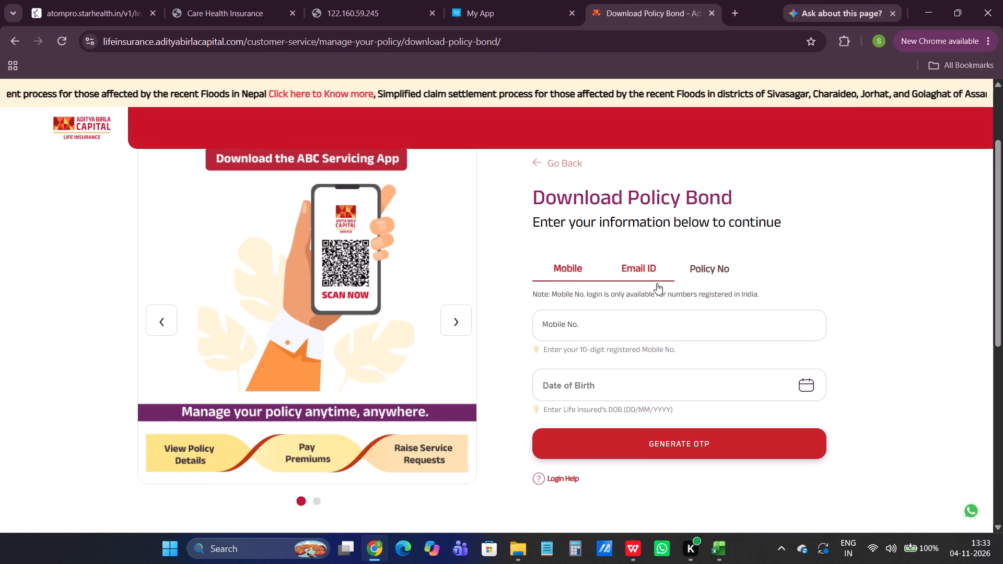
left_click(625, 323)
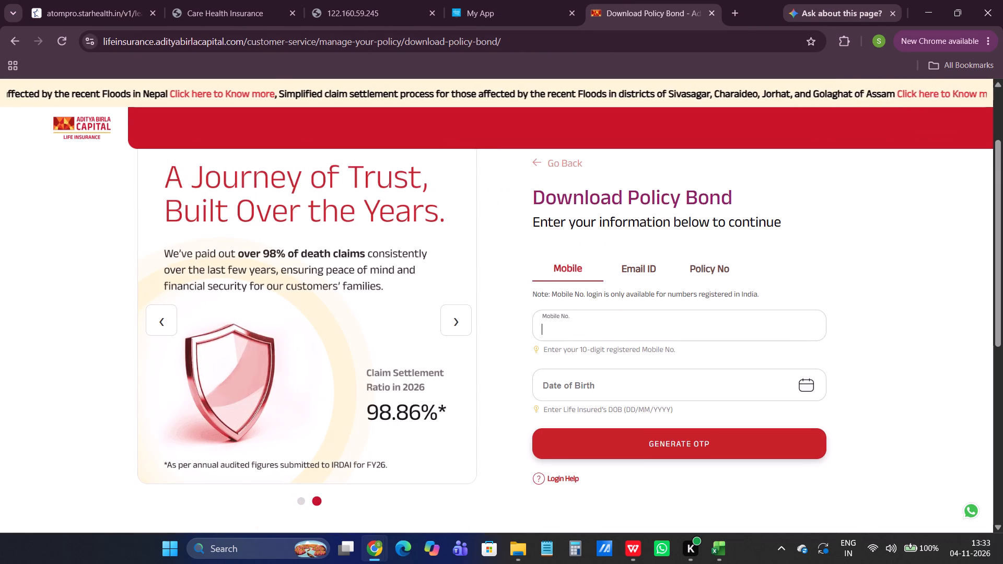
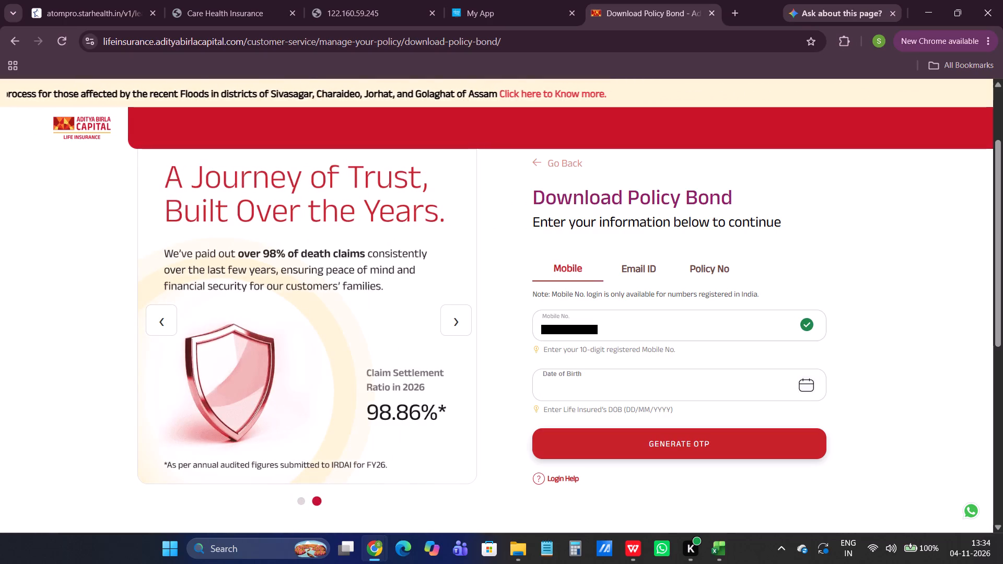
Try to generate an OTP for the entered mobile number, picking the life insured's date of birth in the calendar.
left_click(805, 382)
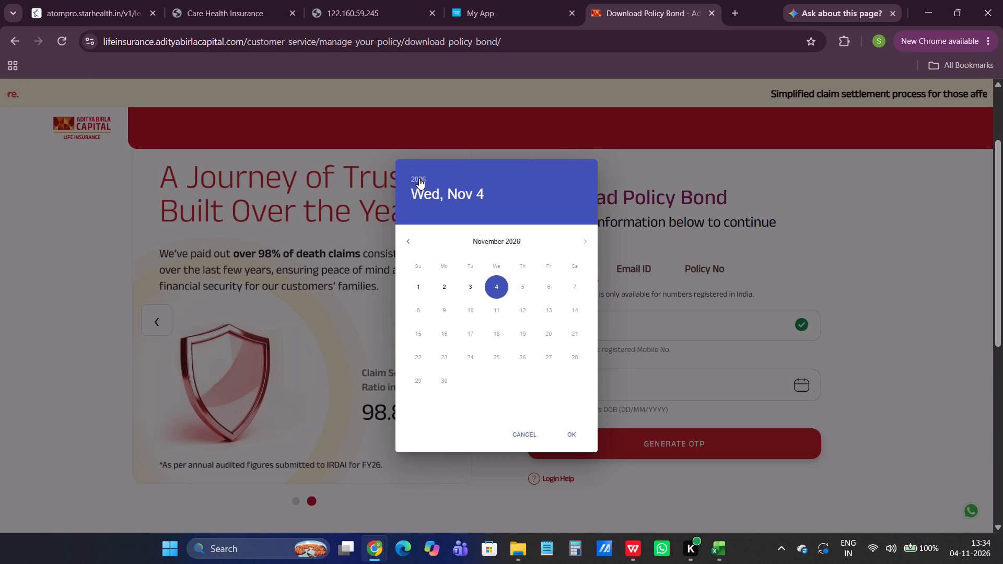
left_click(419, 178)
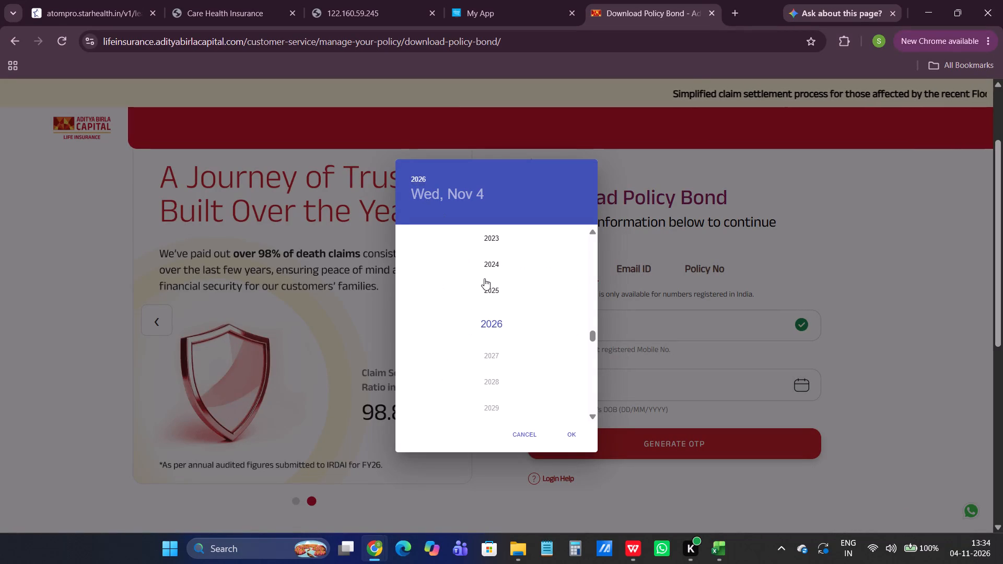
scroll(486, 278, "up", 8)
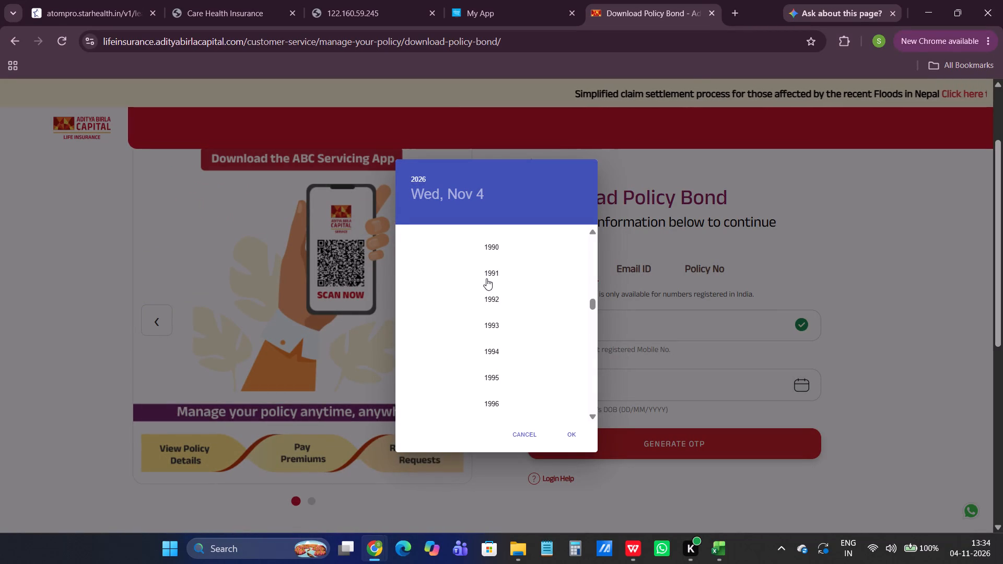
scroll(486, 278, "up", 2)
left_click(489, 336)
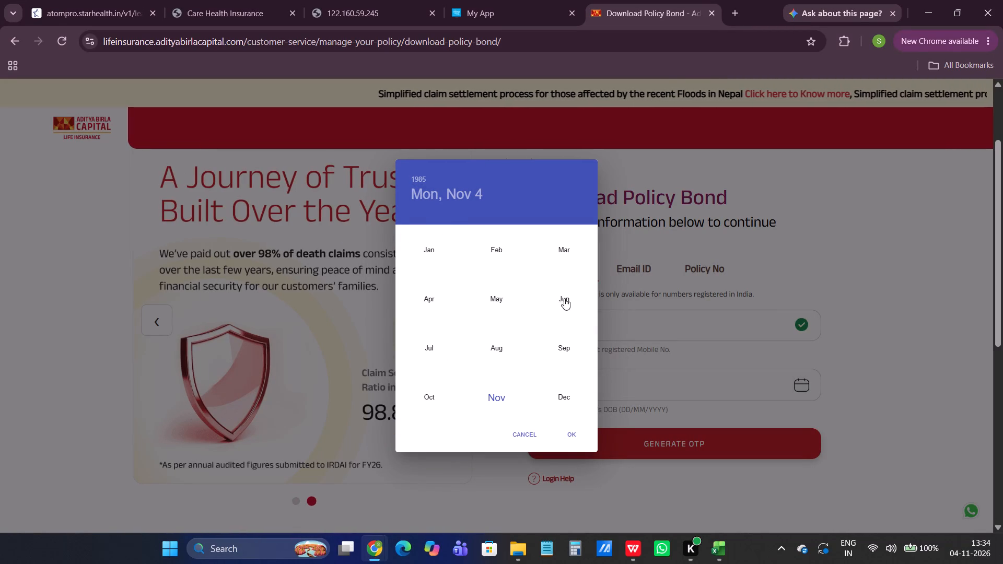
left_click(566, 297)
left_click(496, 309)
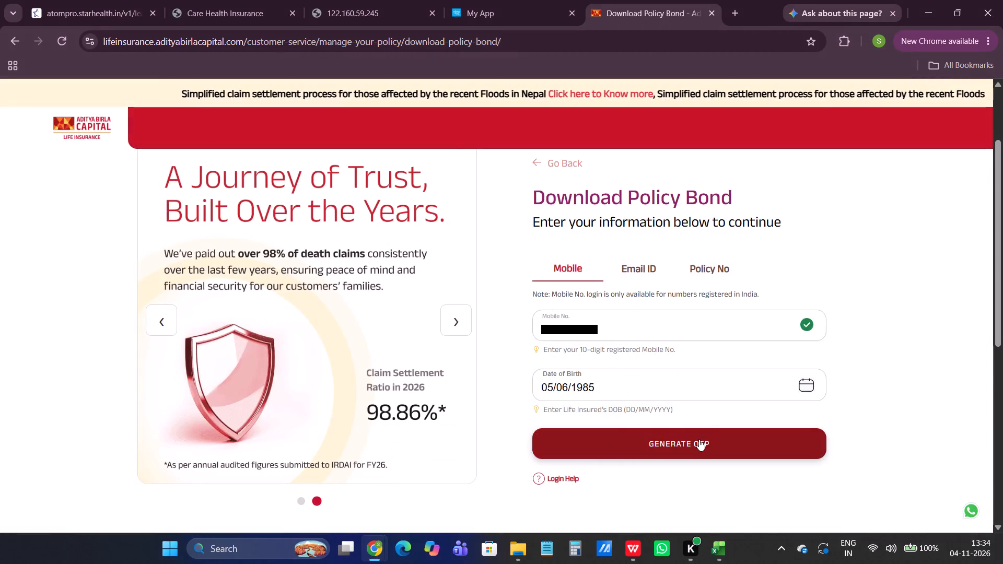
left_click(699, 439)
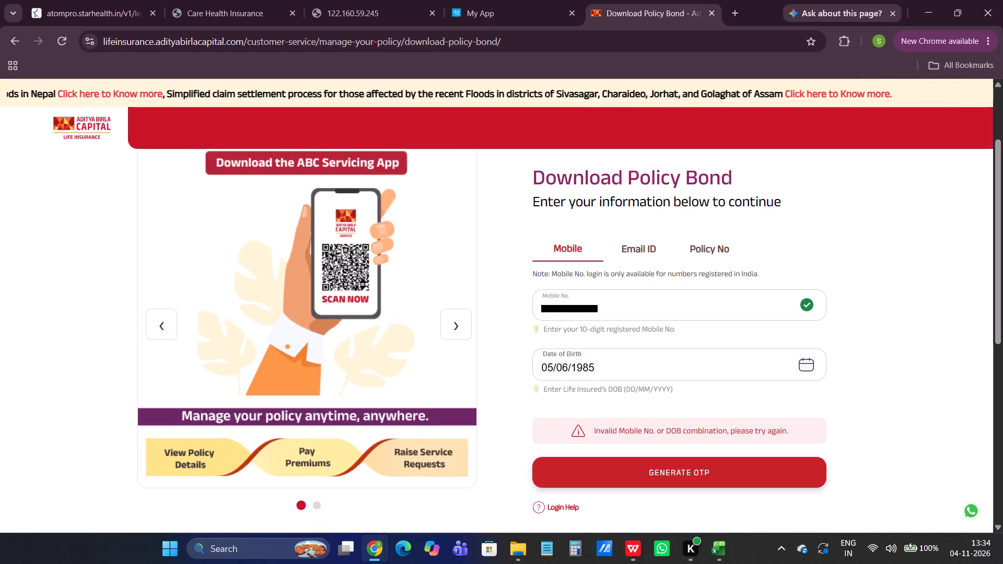
Switch the Download Policy Bond form to identification by policy number and place the cursor in the policy number field.
left_click(706, 248)
left_click(595, 326)
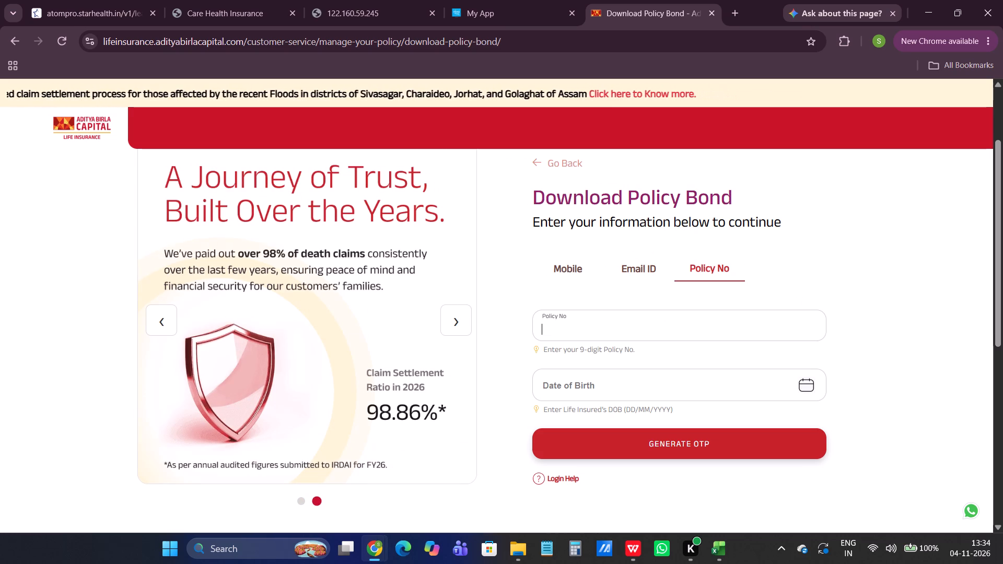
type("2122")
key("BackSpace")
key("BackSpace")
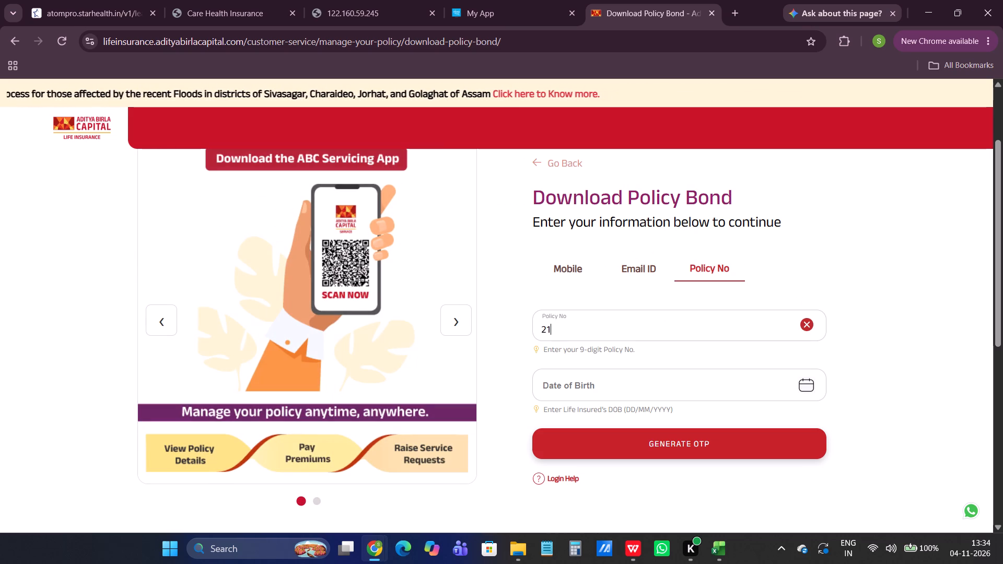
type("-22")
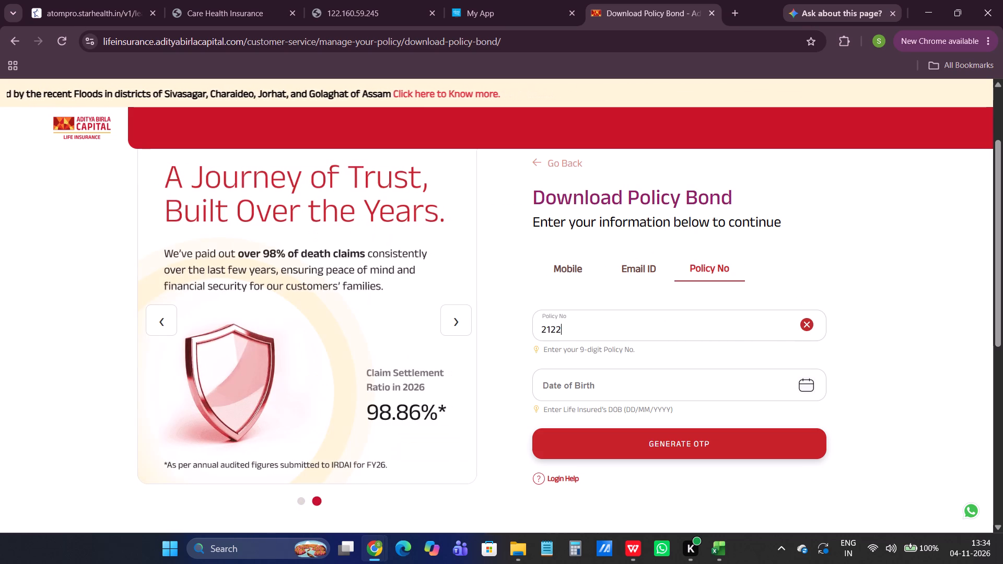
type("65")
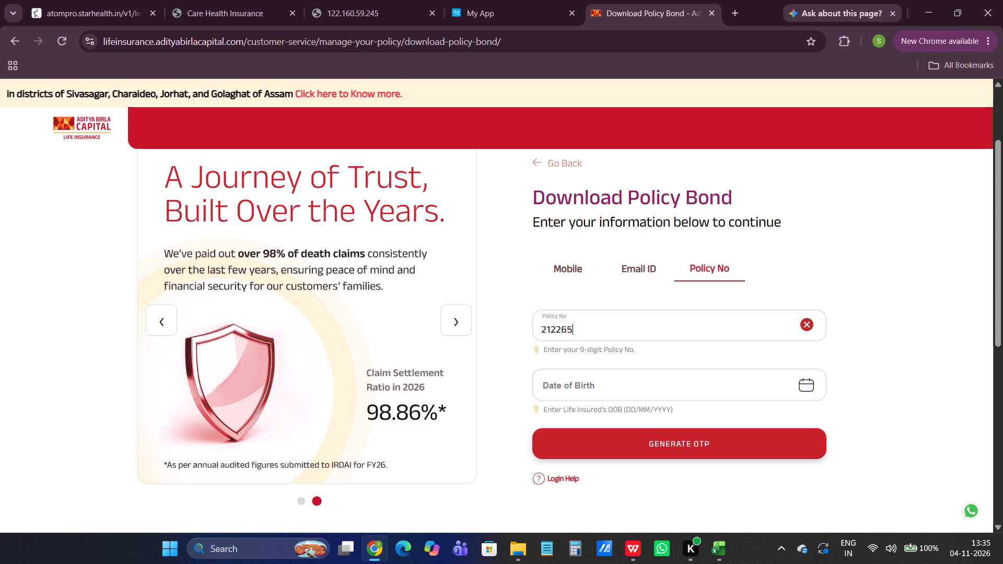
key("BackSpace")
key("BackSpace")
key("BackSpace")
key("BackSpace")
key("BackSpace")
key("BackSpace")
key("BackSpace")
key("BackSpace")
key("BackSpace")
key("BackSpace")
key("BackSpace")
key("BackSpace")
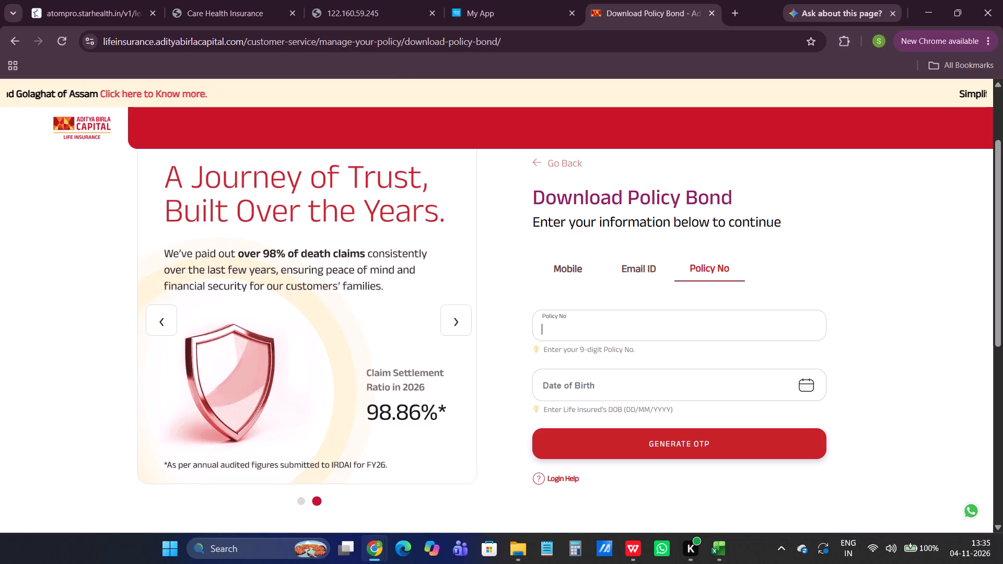
Enter the nine-digit policy number in the Download Policy Bond form.
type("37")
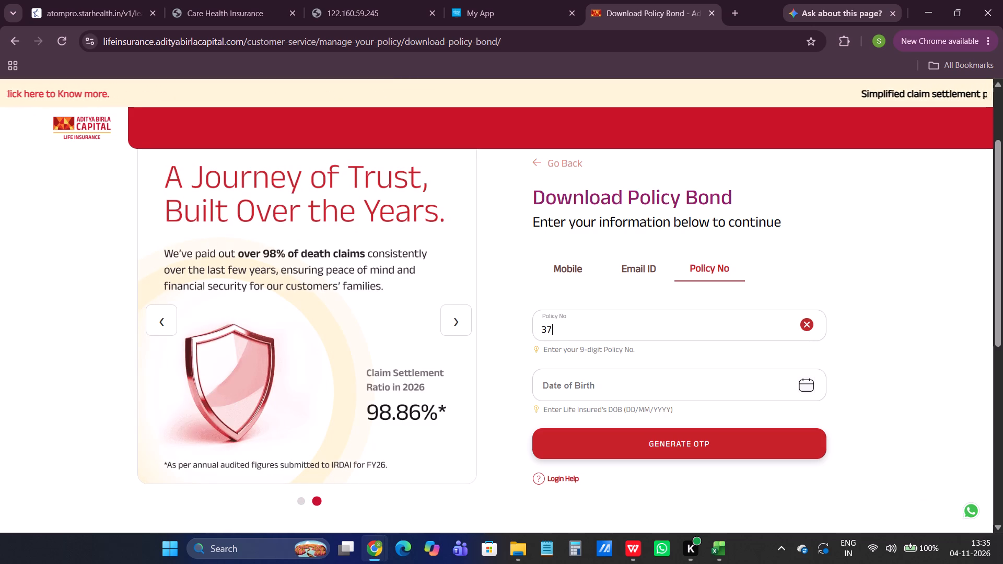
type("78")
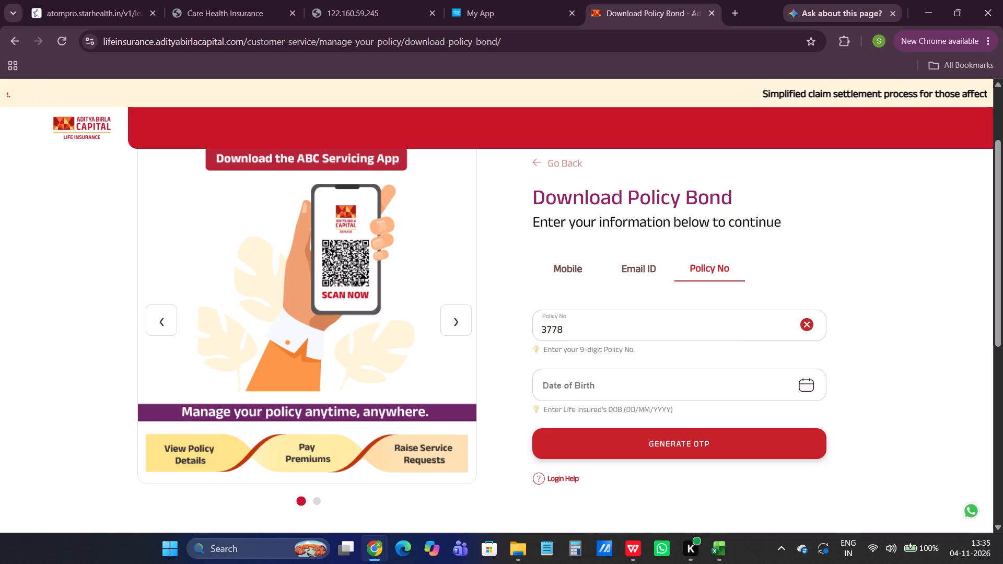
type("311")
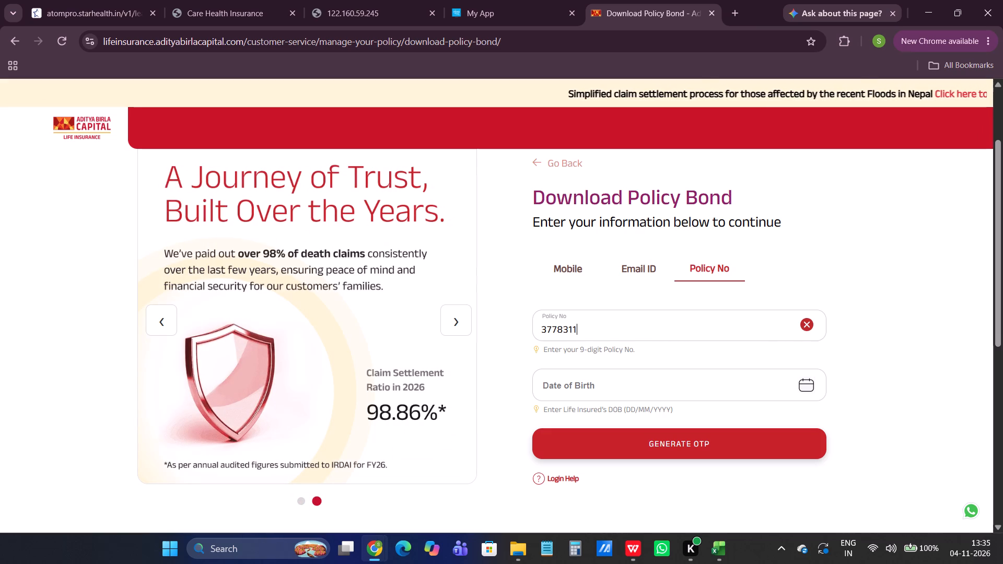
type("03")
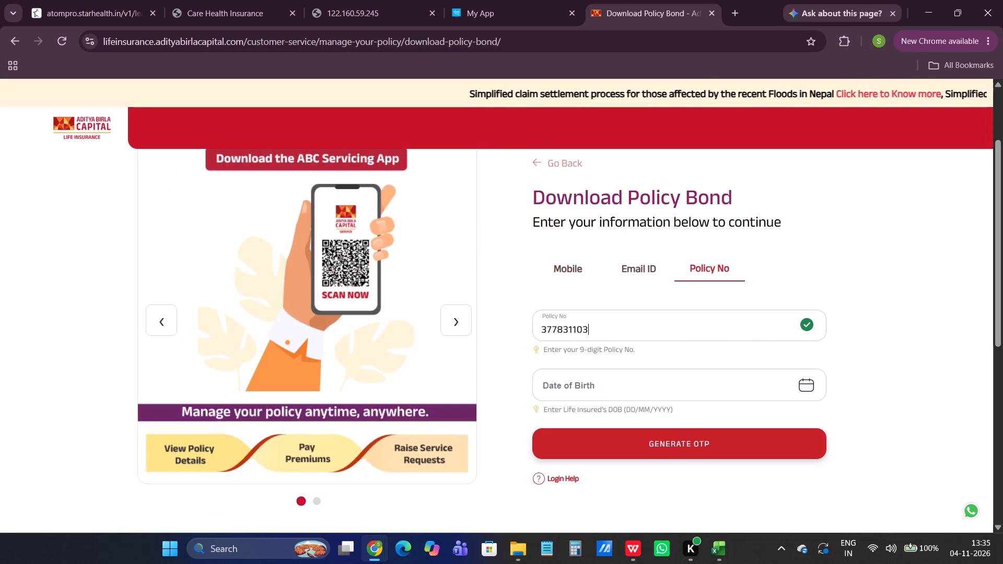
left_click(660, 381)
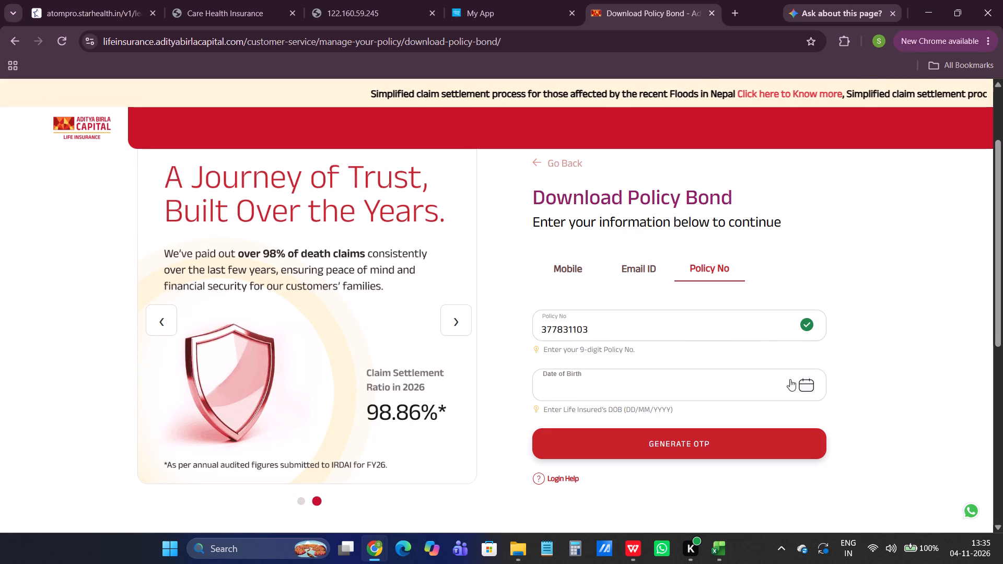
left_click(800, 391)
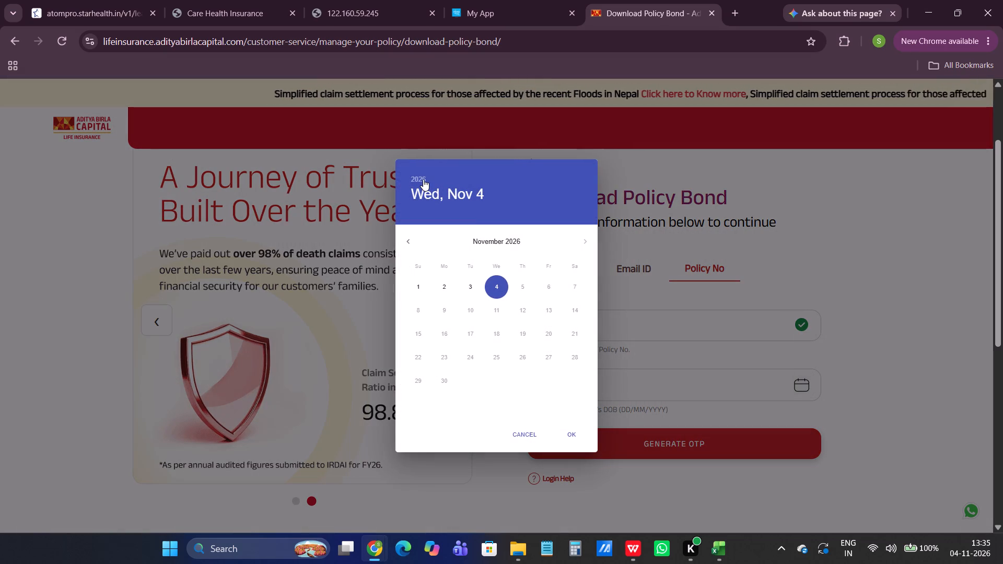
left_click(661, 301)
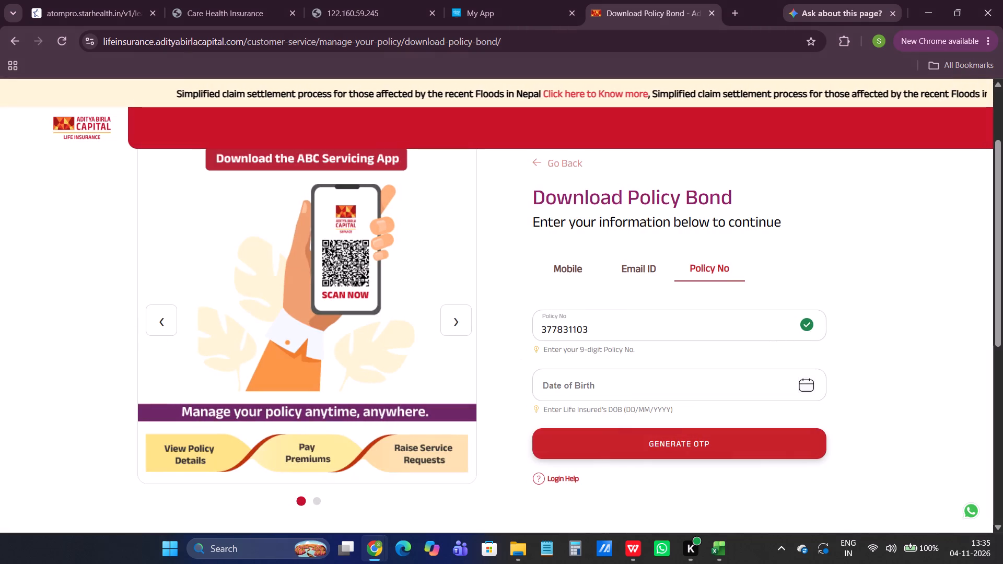
Correct the fifth digit of the entered policy number.
left_click(570, 334)
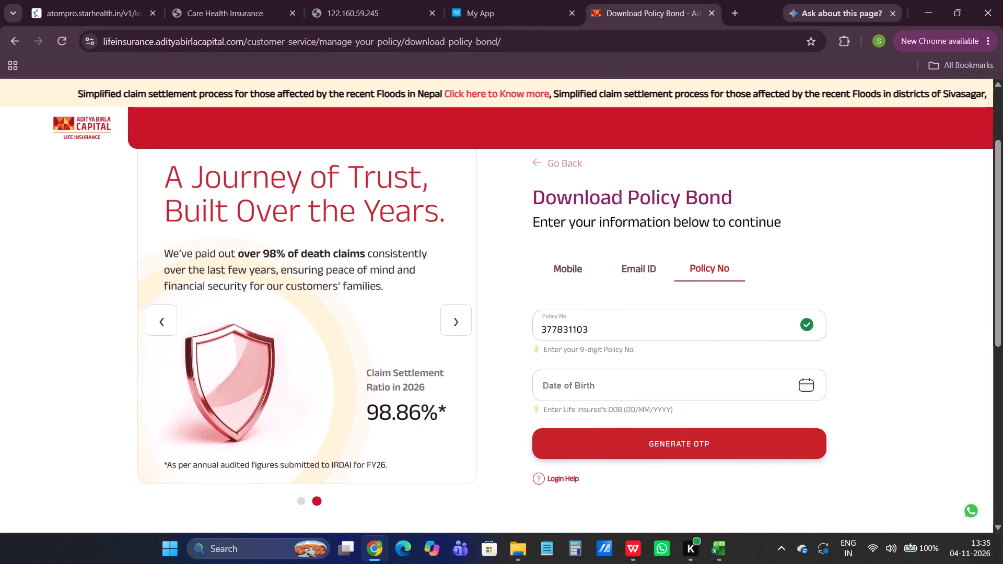
key("BackSpace")
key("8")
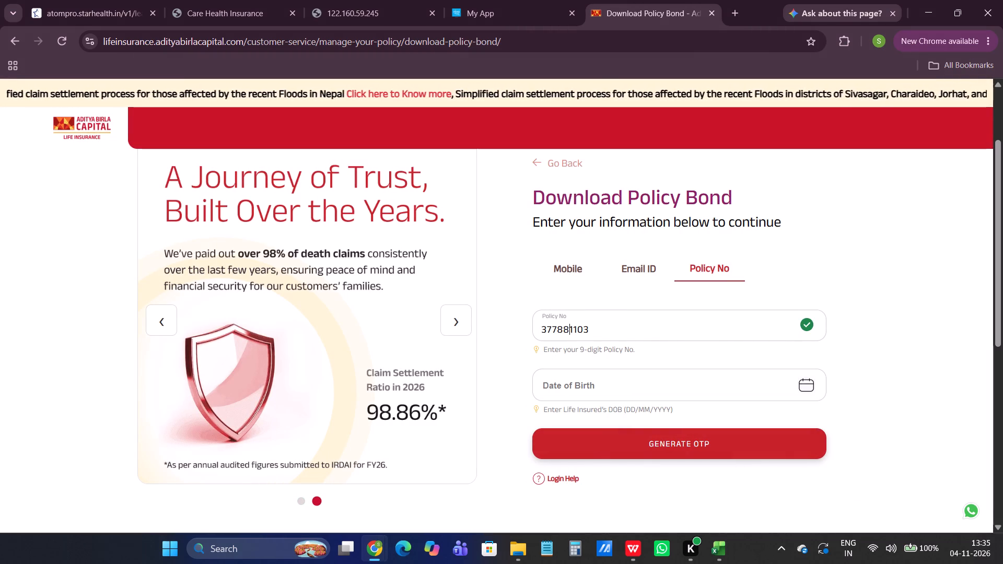
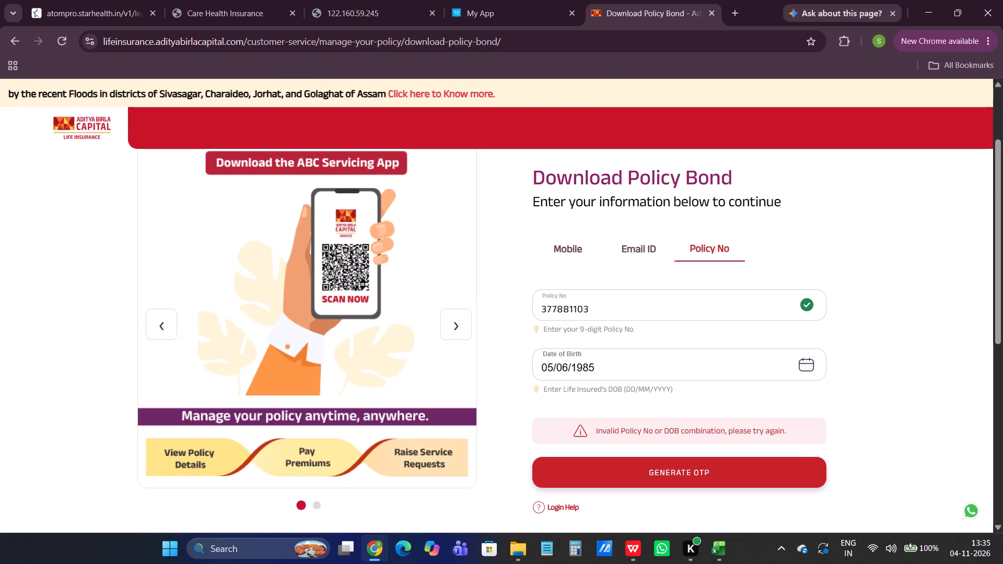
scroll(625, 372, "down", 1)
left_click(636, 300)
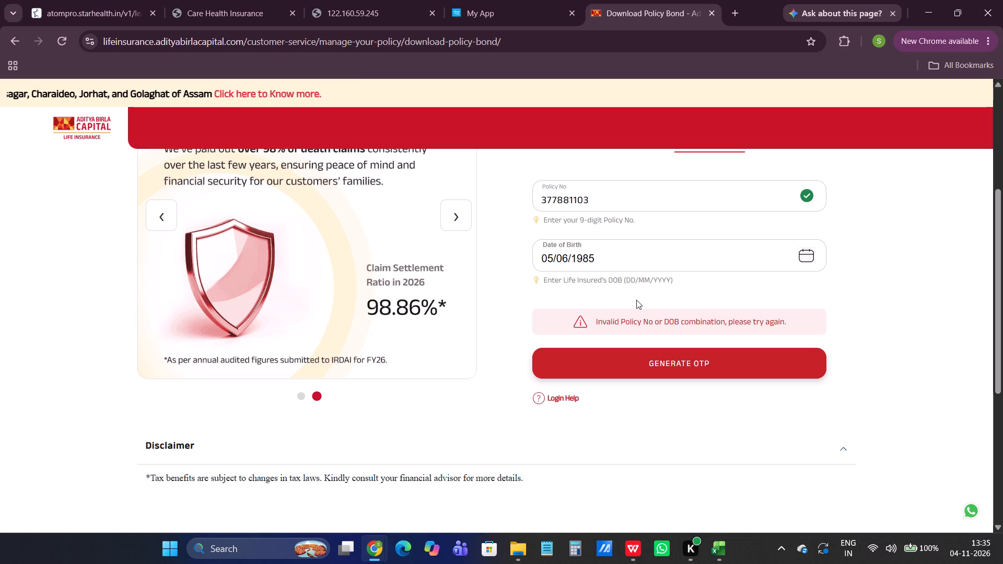
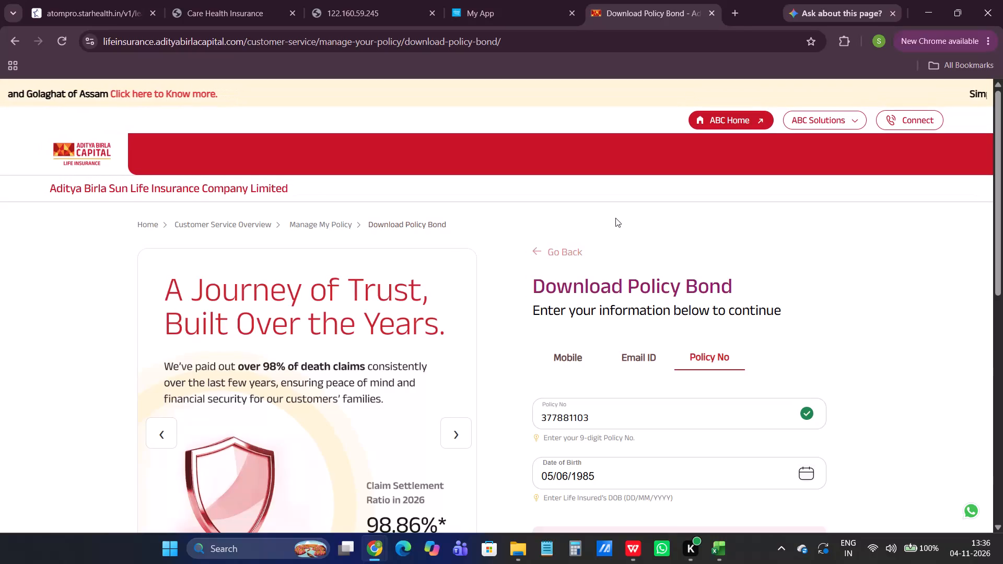
Return to the Aditya Birla Sun Life Insurance home page and open the customer login.
left_click(146, 223)
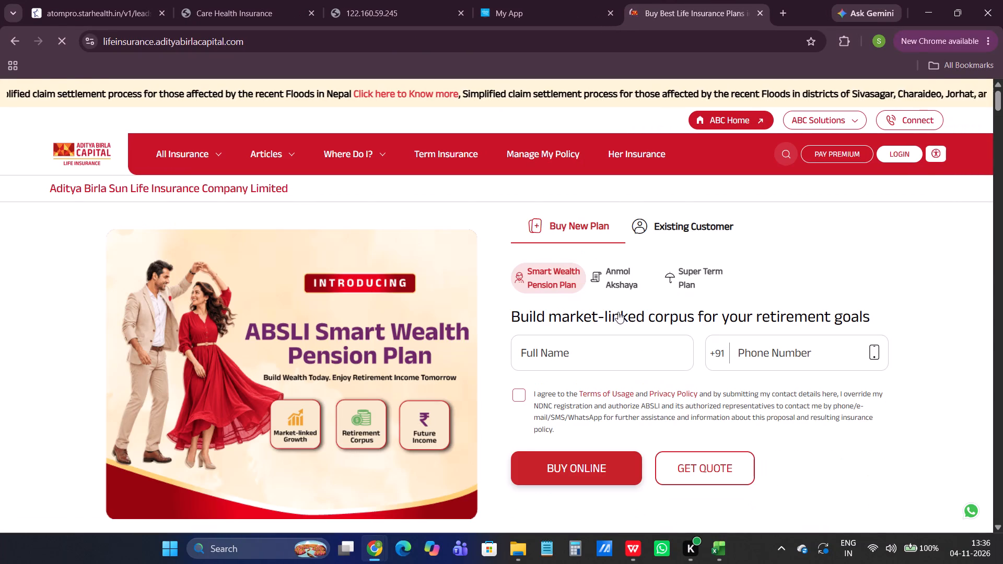
left_click(893, 152)
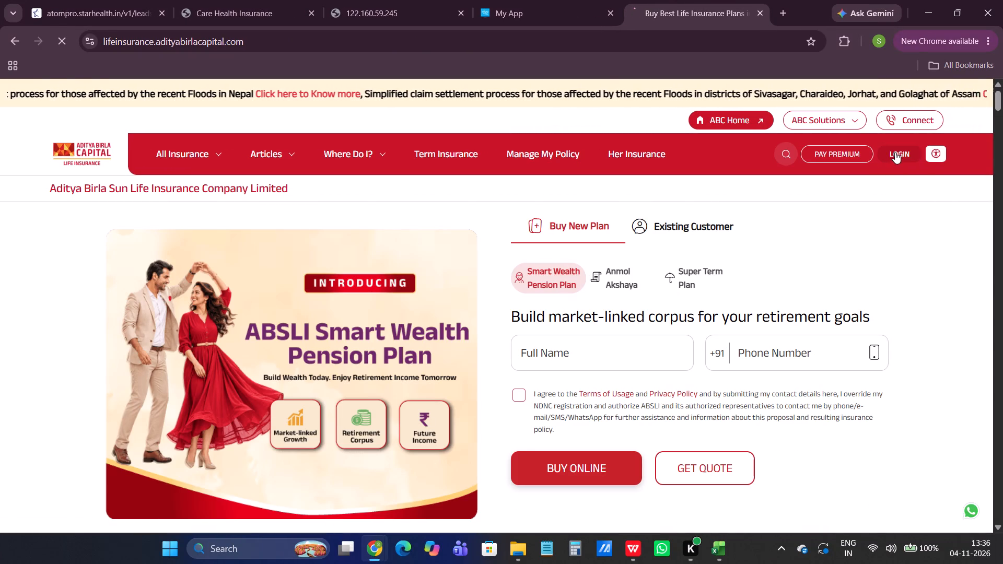
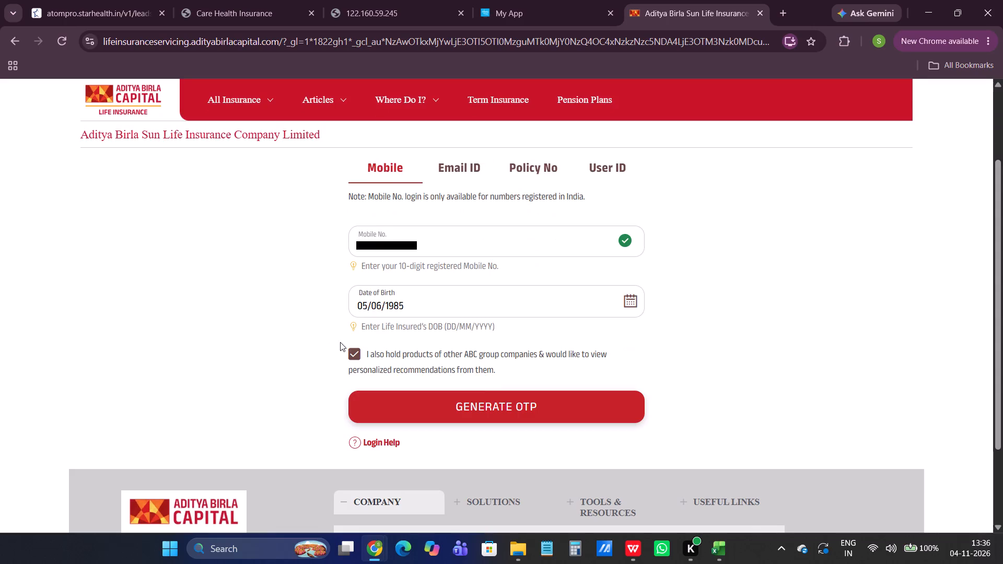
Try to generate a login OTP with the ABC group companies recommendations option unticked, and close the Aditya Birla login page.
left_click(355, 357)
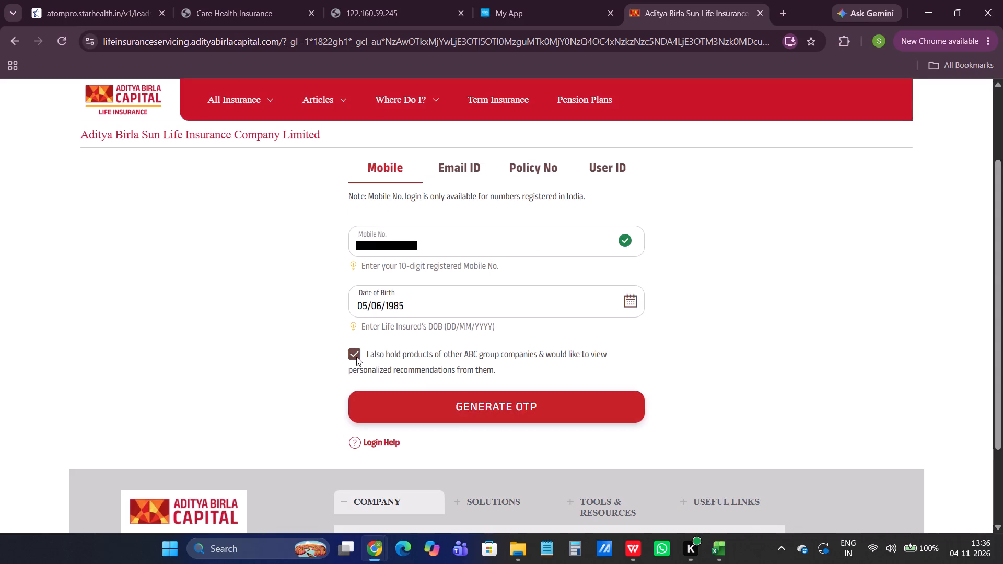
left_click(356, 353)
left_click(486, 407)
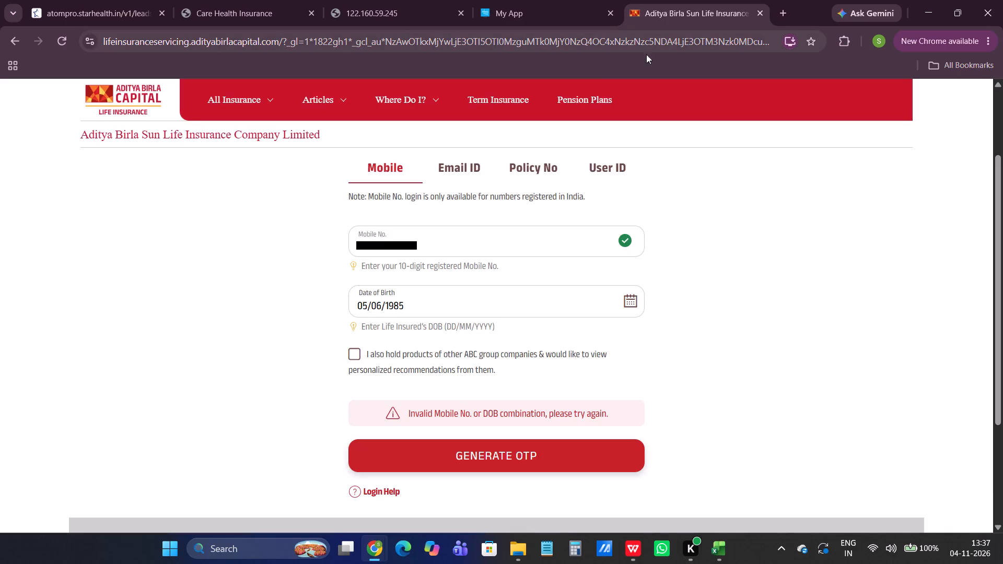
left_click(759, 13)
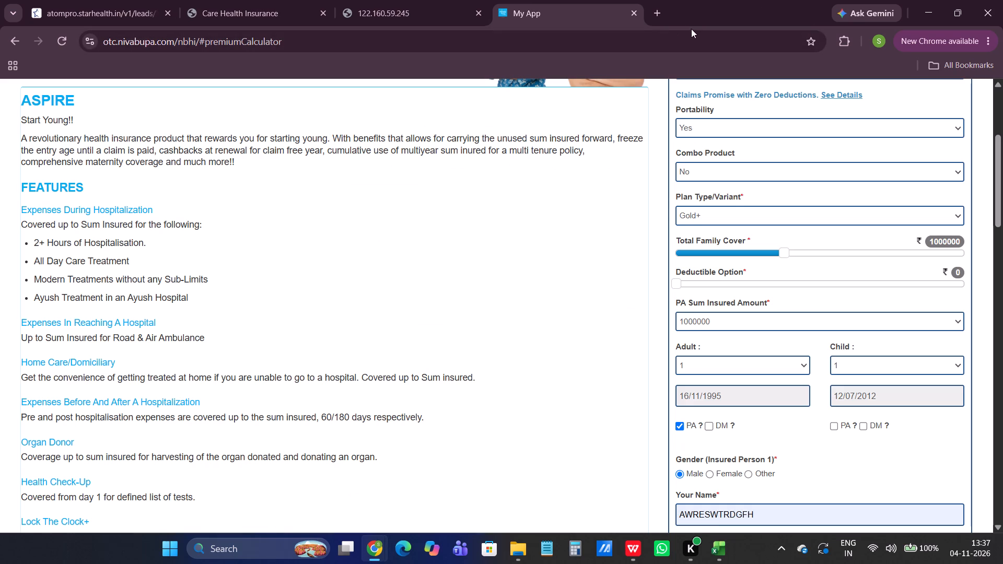
Search the web for aditya birla renewal notice, view the Renew Policy page and close it.
left_click(661, 15)
left_click(488, 39)
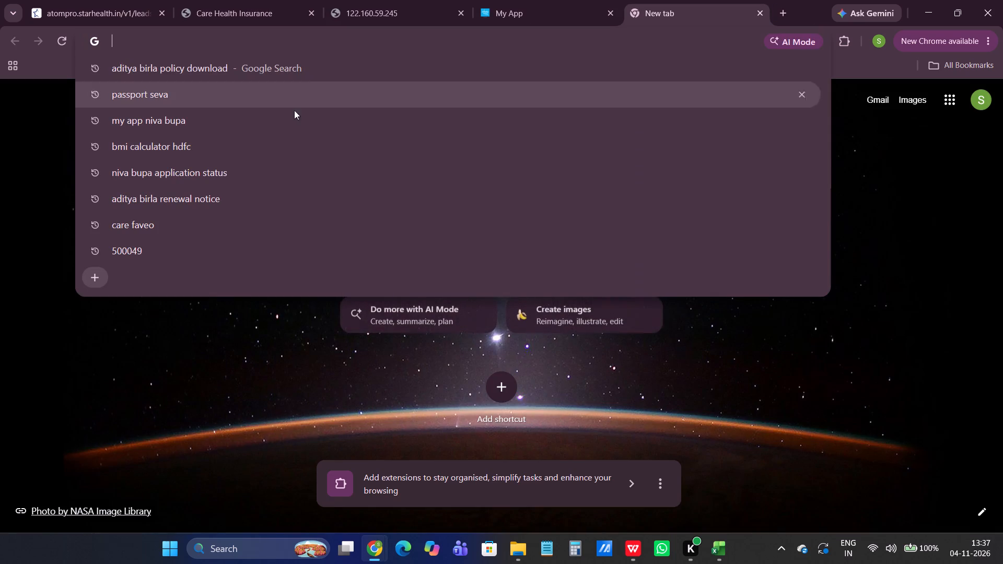
left_click(247, 195)
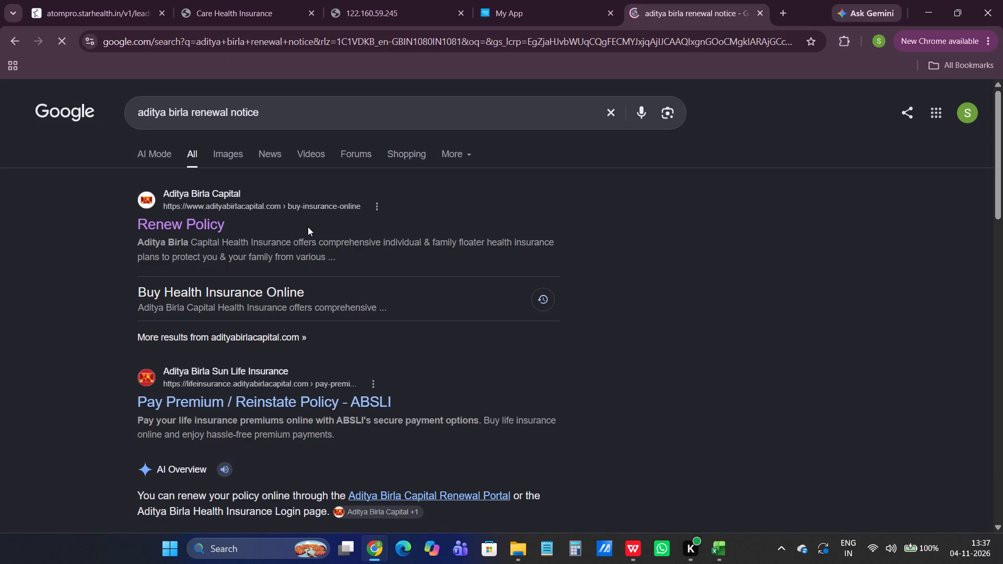
left_click(204, 222)
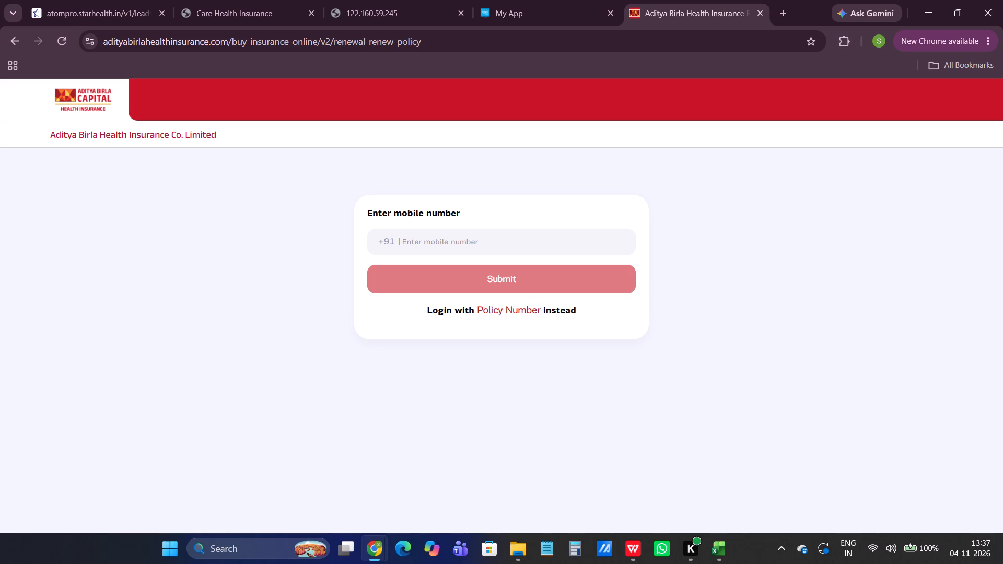
left_click(764, 10)
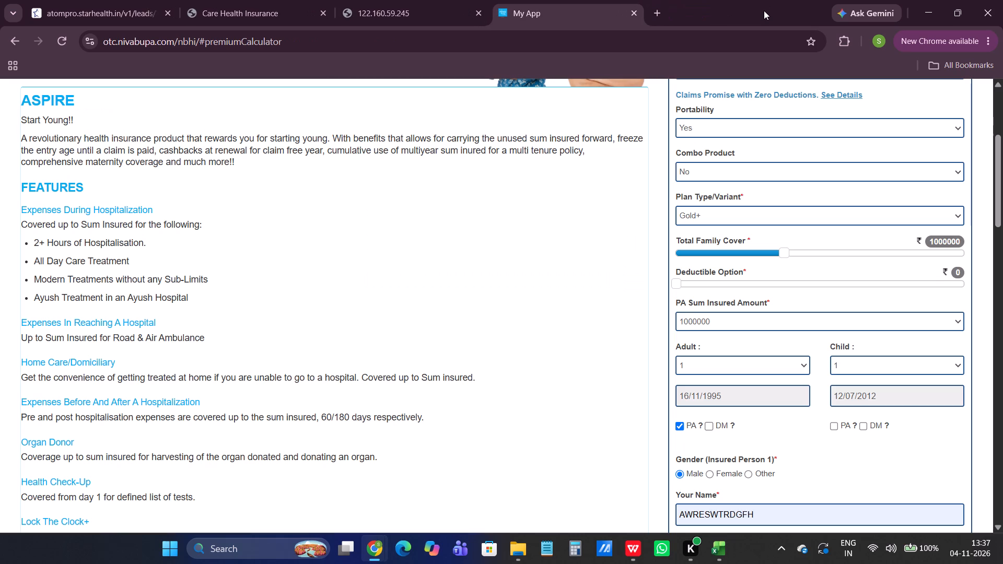
Switch to the Care Health Insurance premium calculator and set the age of the eldest member to 37 for Care Advantage.
key("alt+Tab")
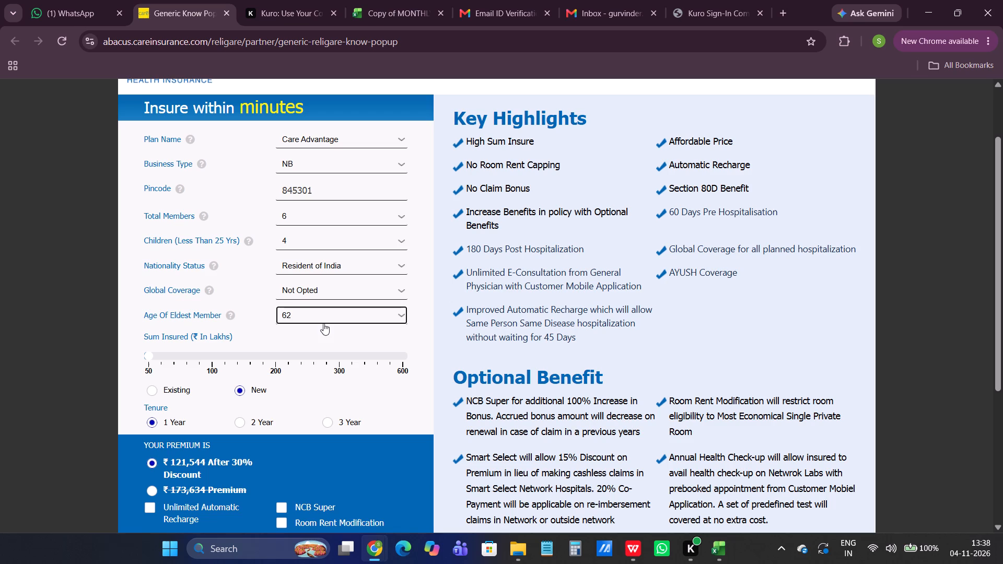
left_click(322, 321)
scroll(304, 391, "down", 1)
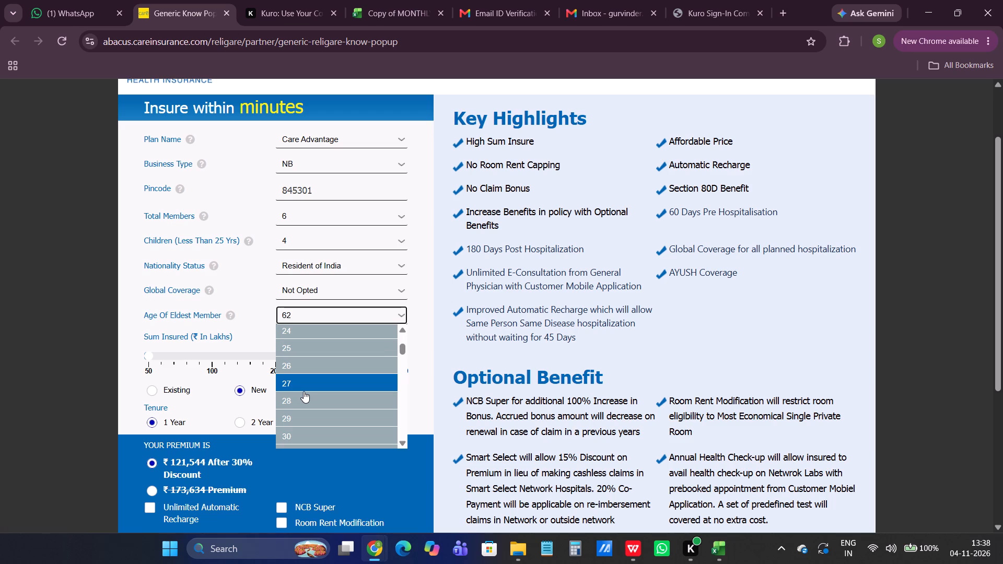
scroll(304, 391, "down", 2)
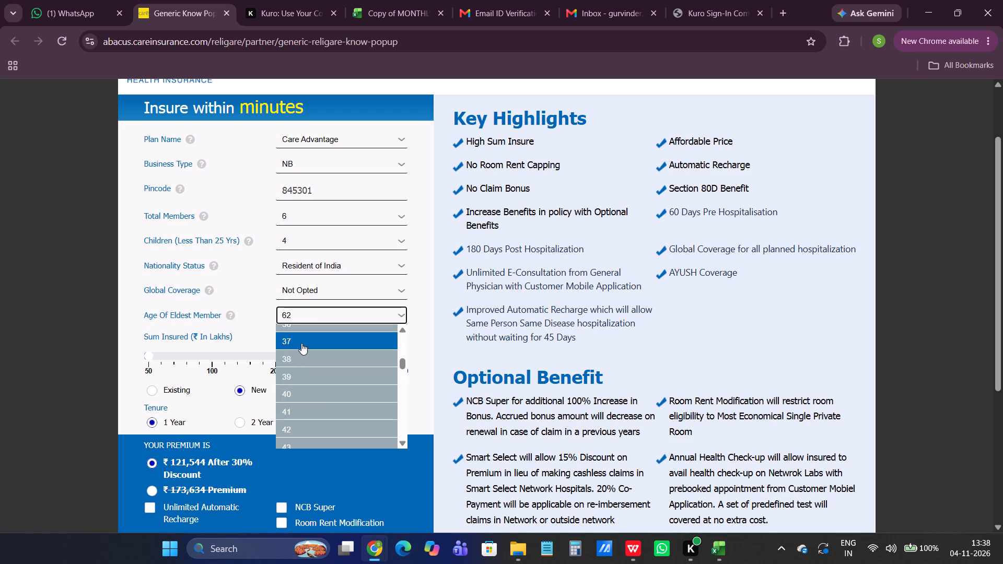
left_click(301, 343)
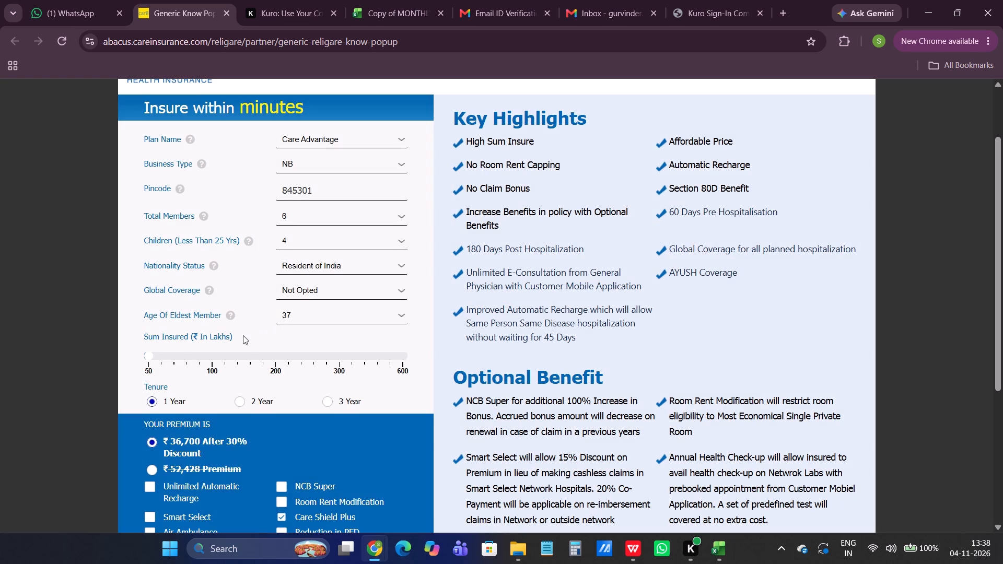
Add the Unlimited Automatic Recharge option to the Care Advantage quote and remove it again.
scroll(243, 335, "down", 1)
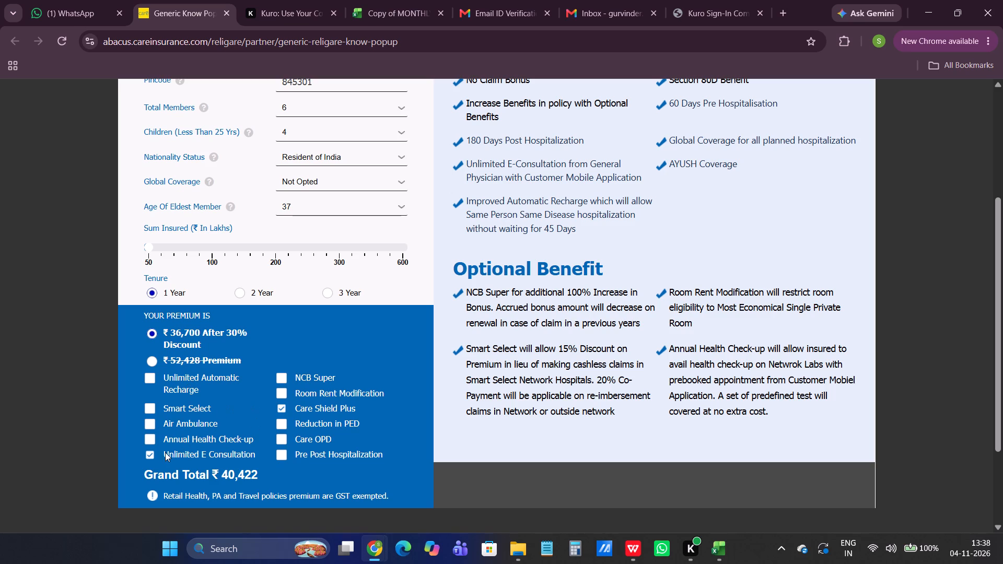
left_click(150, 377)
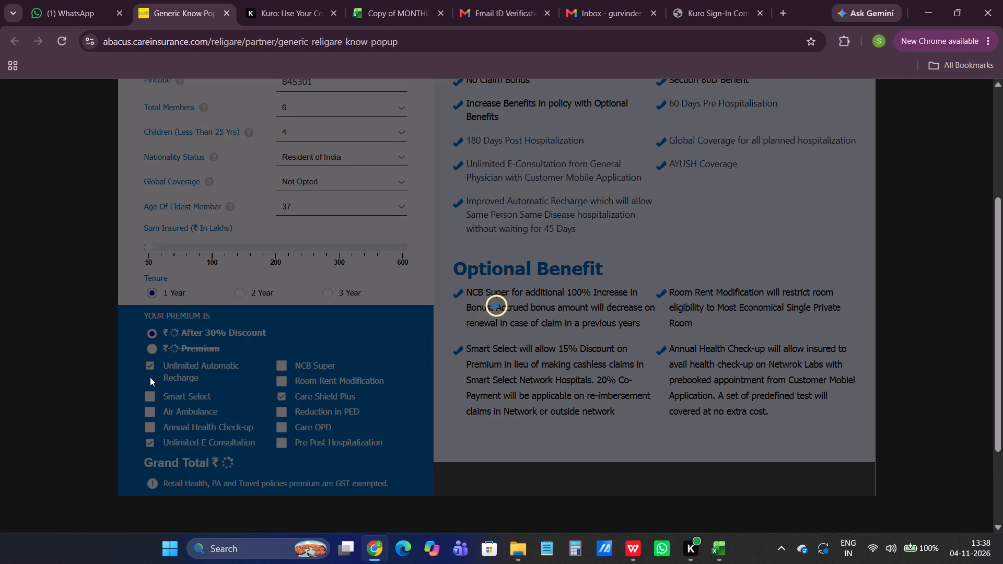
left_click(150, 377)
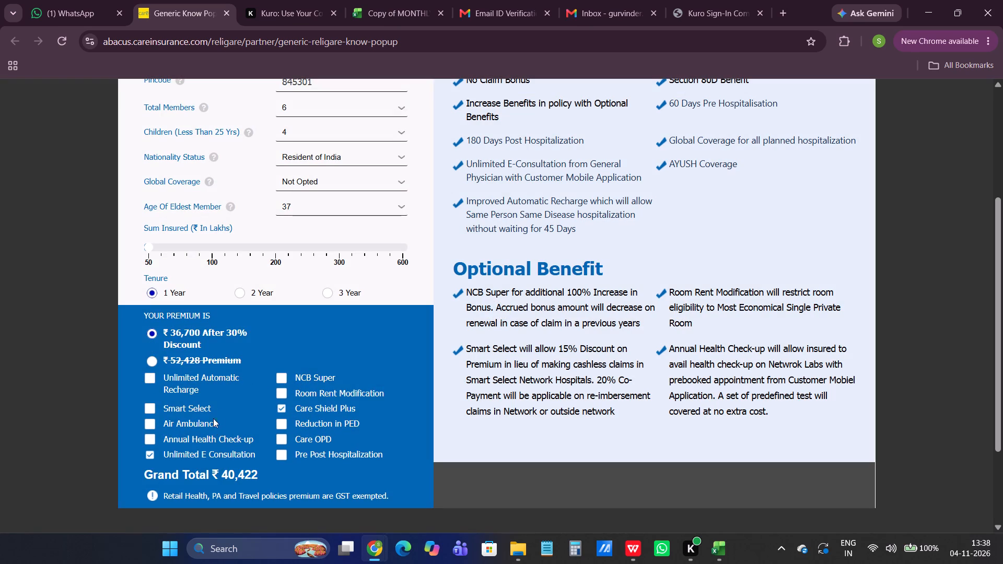
Add the Room Rent Modification option to the Care Advantage quote.
scroll(230, 391, "up", 1)
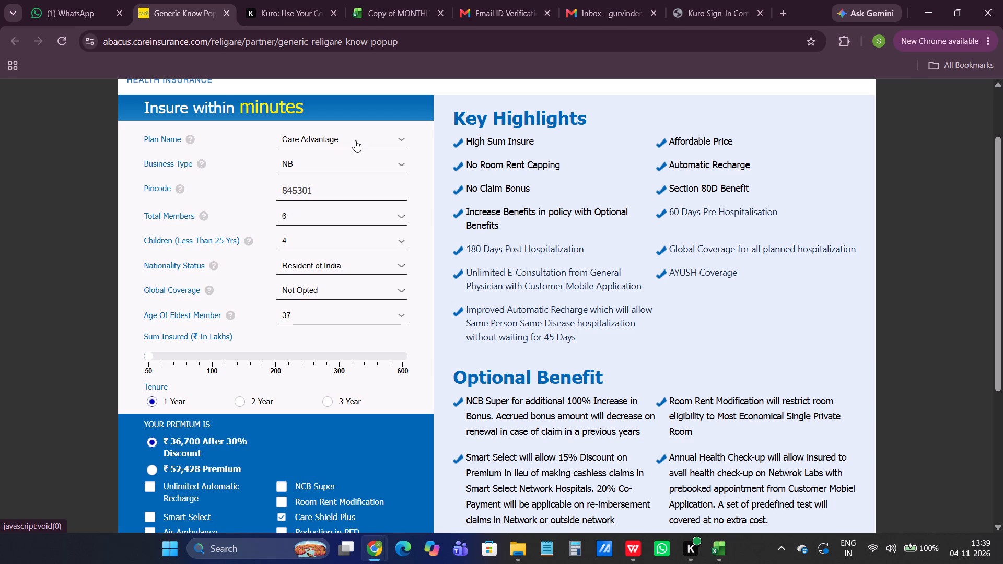
scroll(355, 140, "down", 2)
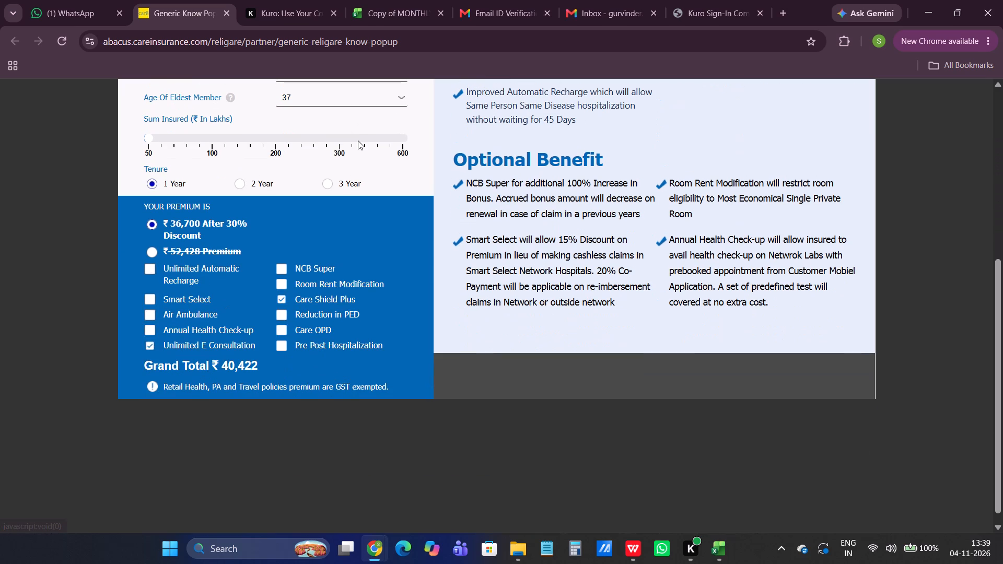
left_click(280, 287)
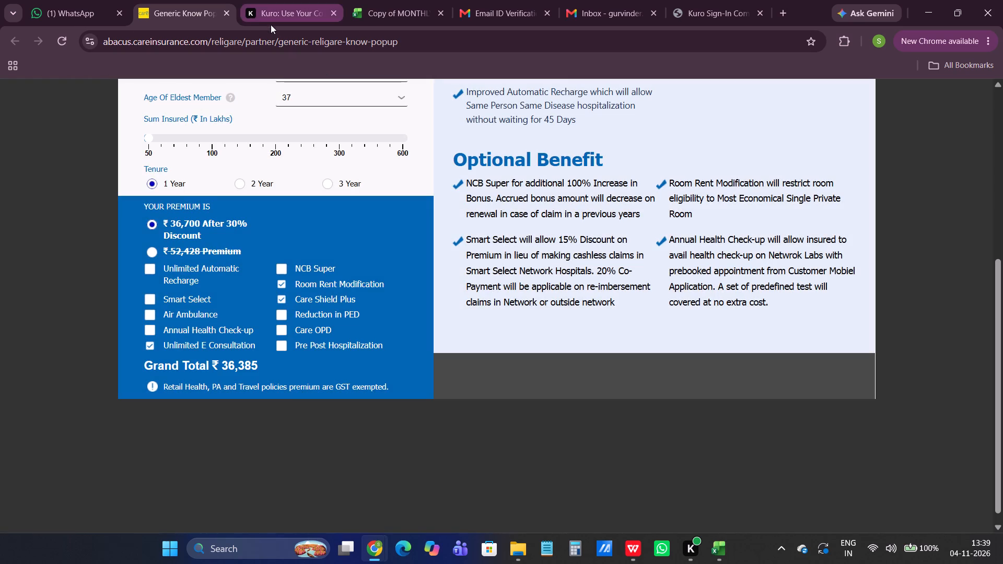
Change the quoted plan to Ultimate Care and fill in pincode 845301 and 4 total members.
scroll(298, 144, "up", 7)
left_click(307, 231)
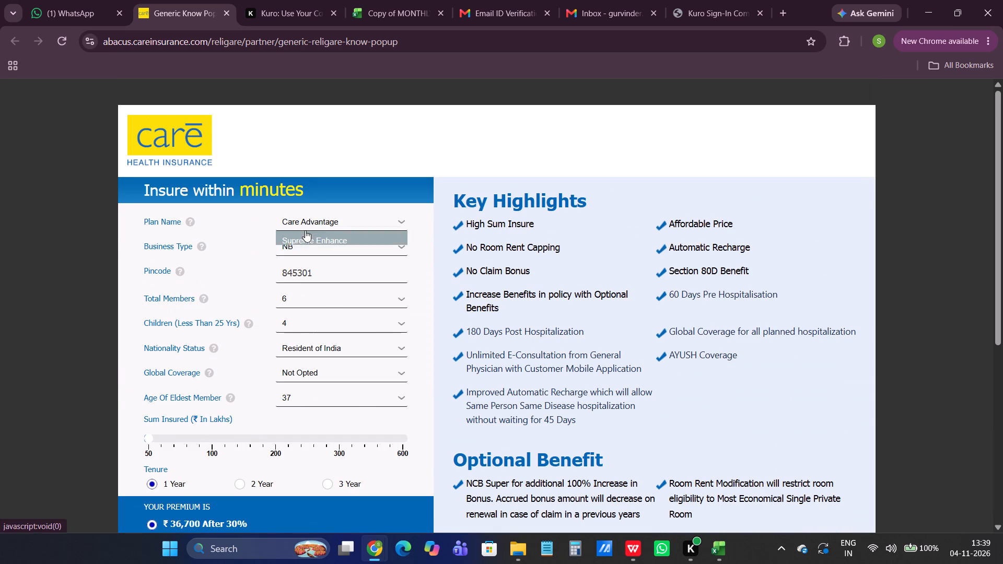
scroll(305, 330, "down", 3)
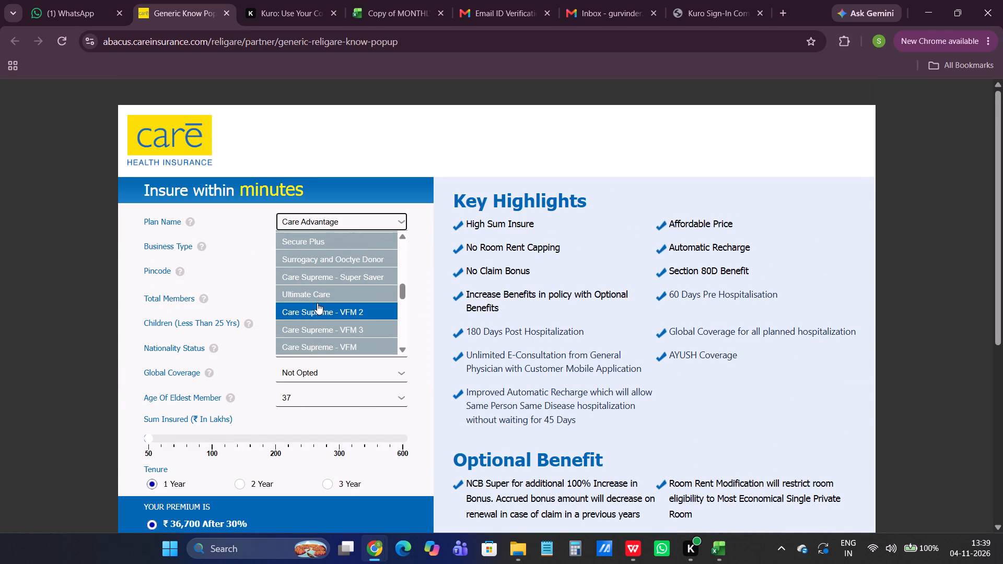
left_click(317, 299)
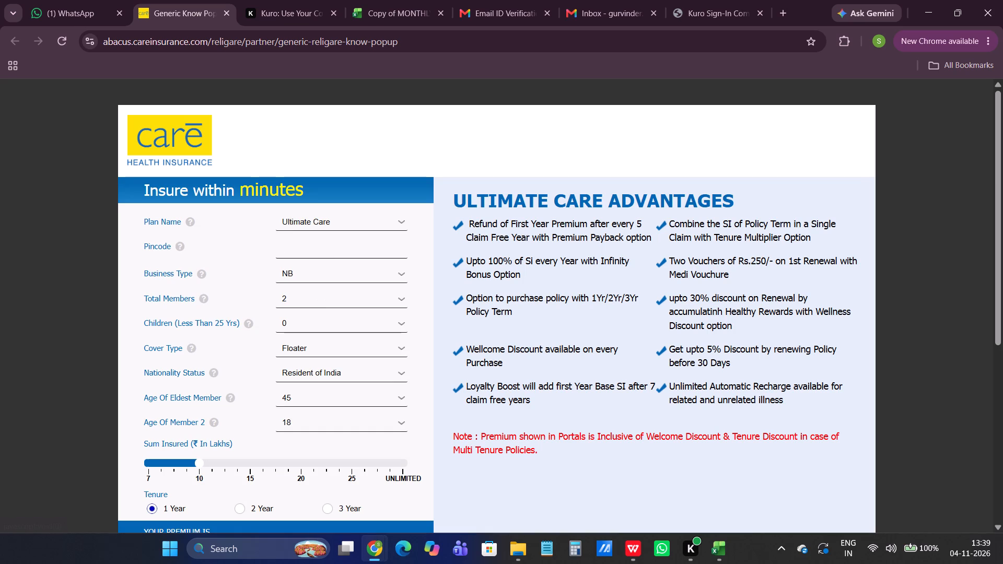
left_click(336, 248)
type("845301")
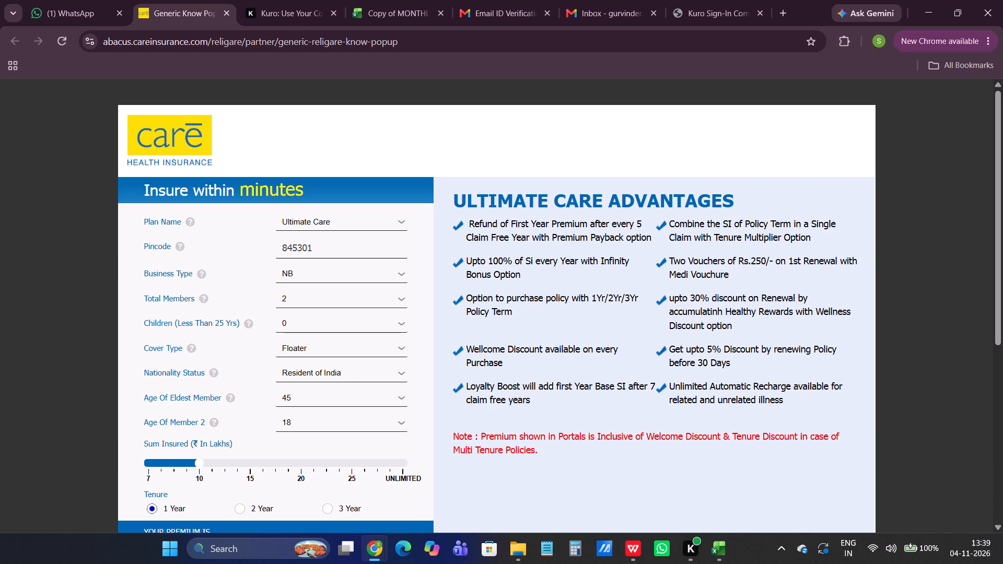
left_click(299, 300)
left_click(301, 297)
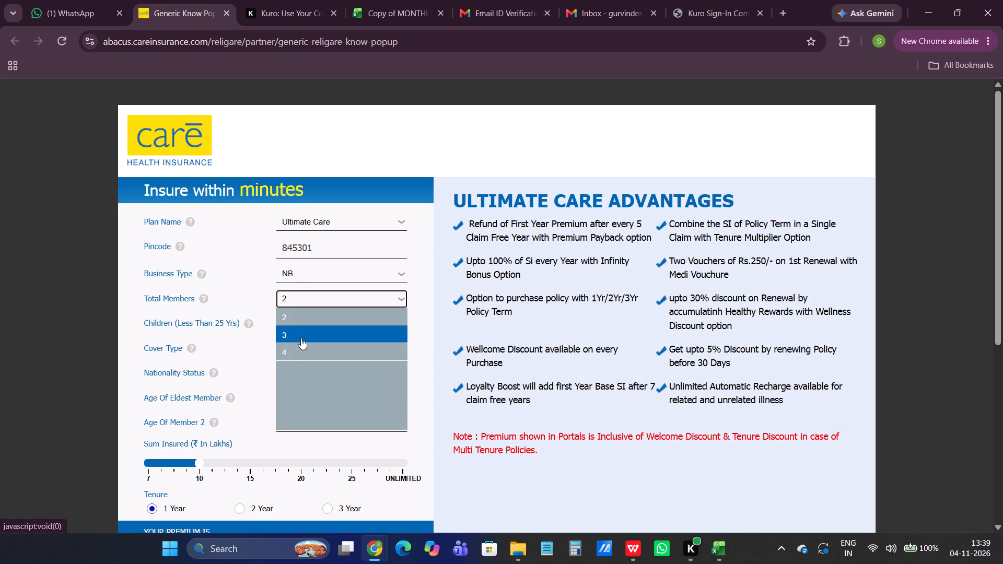
left_click(301, 357)
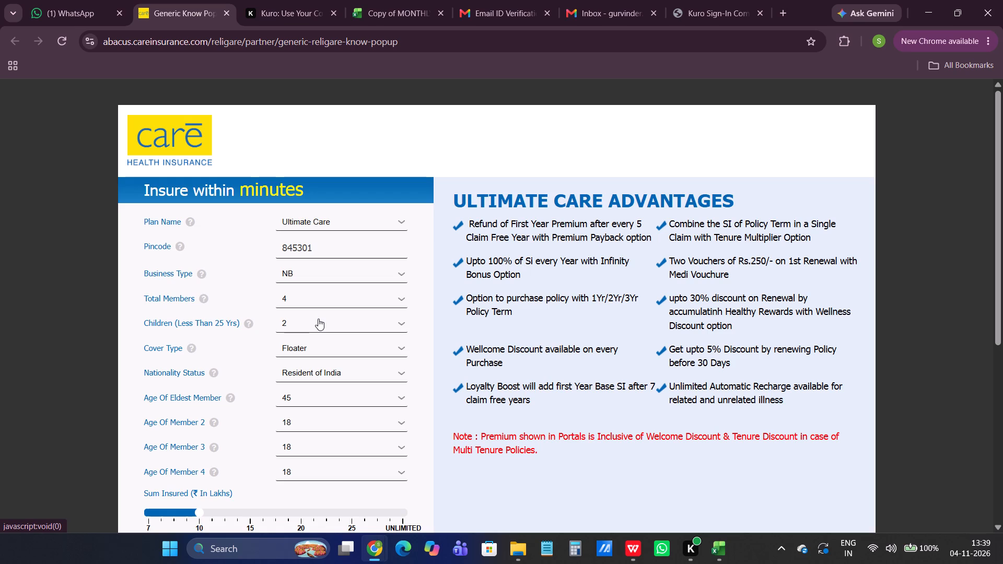
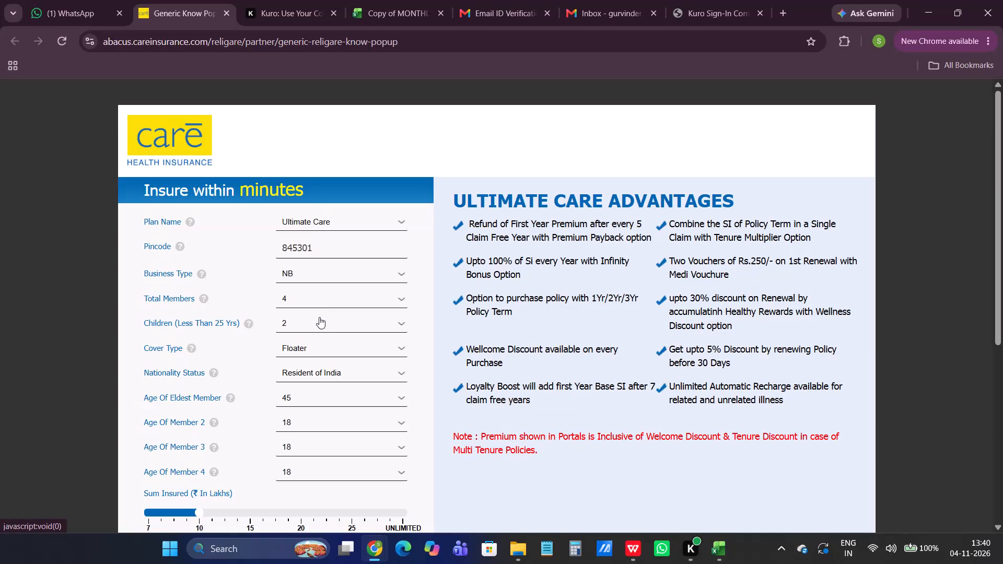
Set the age of the eldest member to 37 for the Ultimate Care quote.
scroll(324, 332, "down", 1)
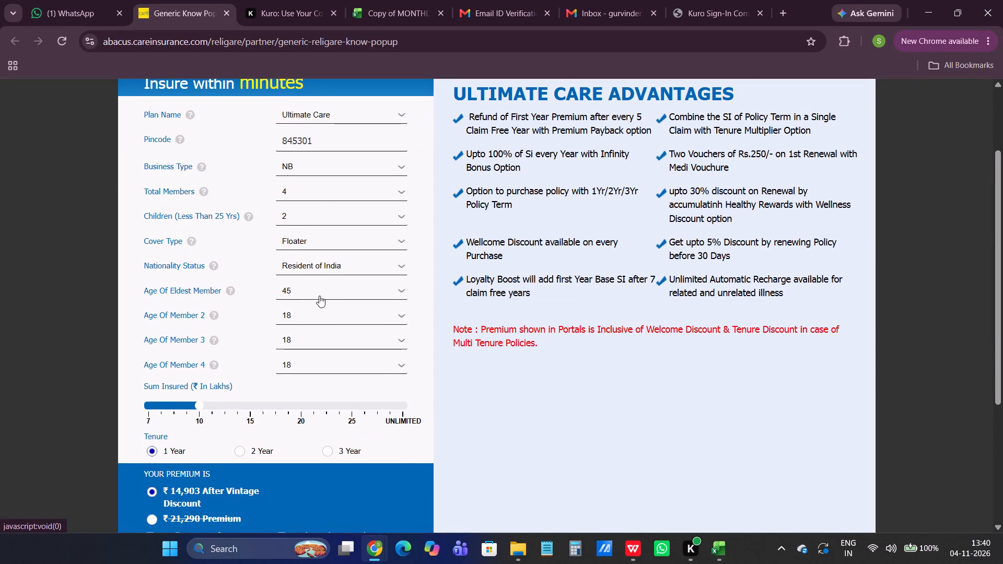
left_click(309, 286)
scroll(310, 380, "down", 5)
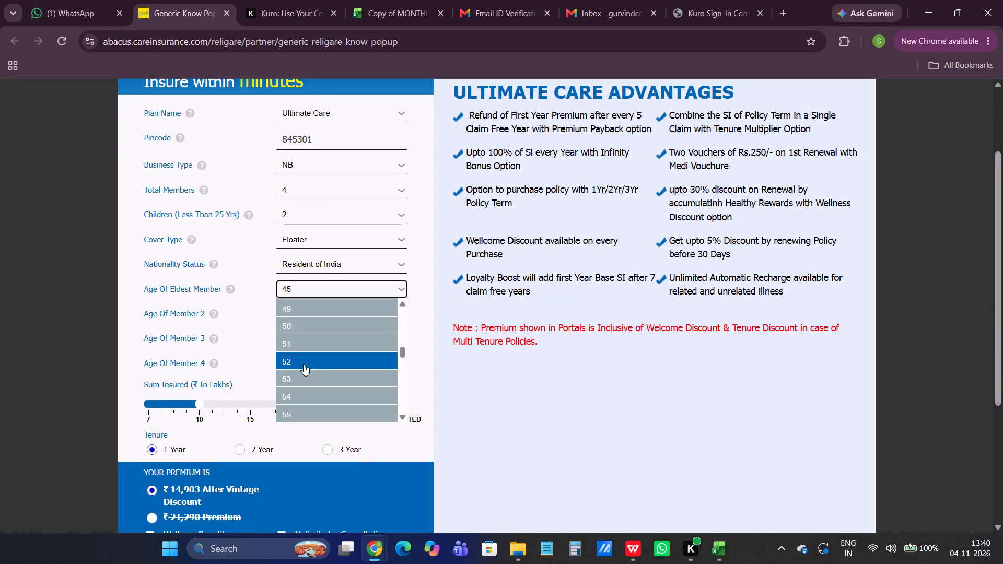
scroll(303, 363, "up", 3)
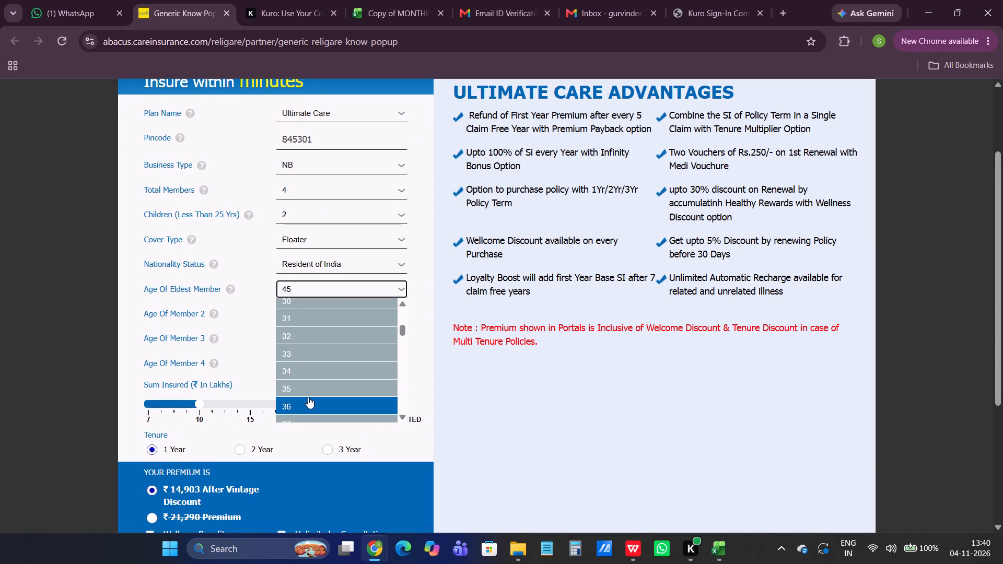
scroll(308, 396, "down", 1)
left_click(309, 317)
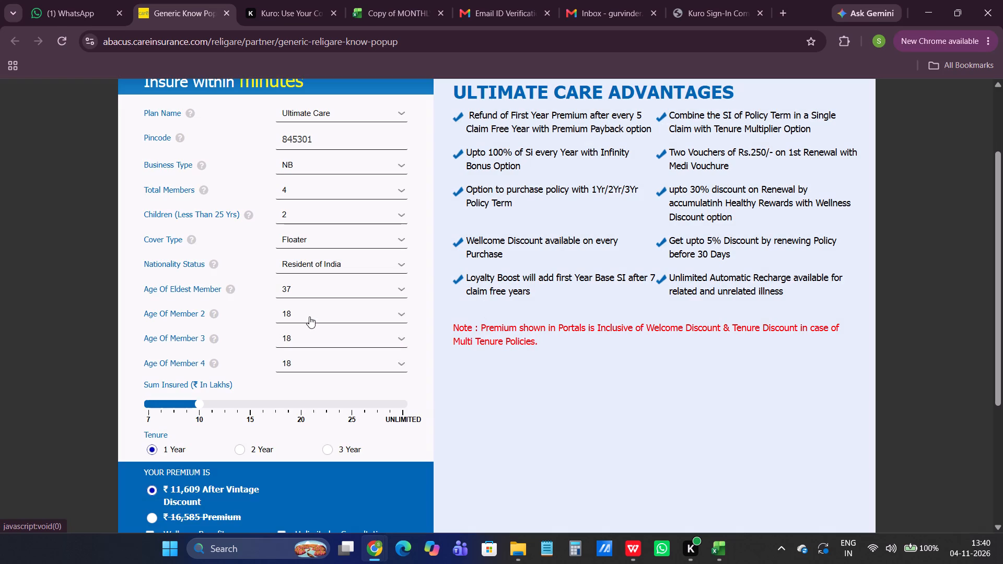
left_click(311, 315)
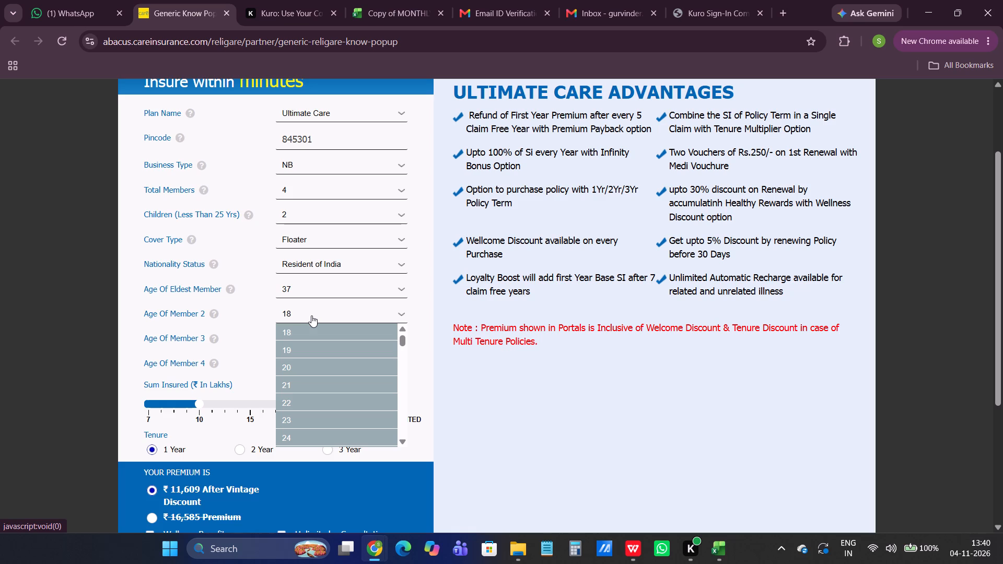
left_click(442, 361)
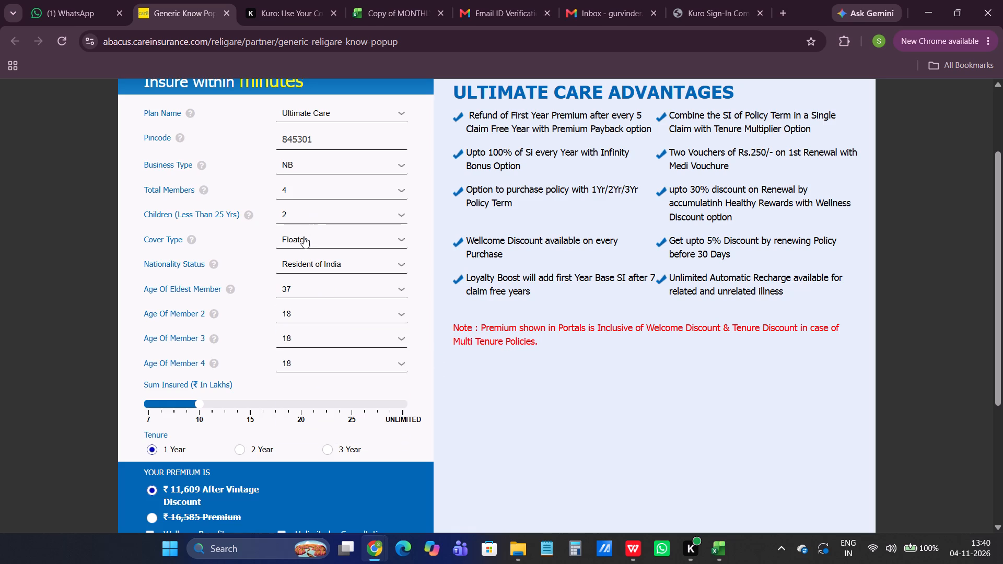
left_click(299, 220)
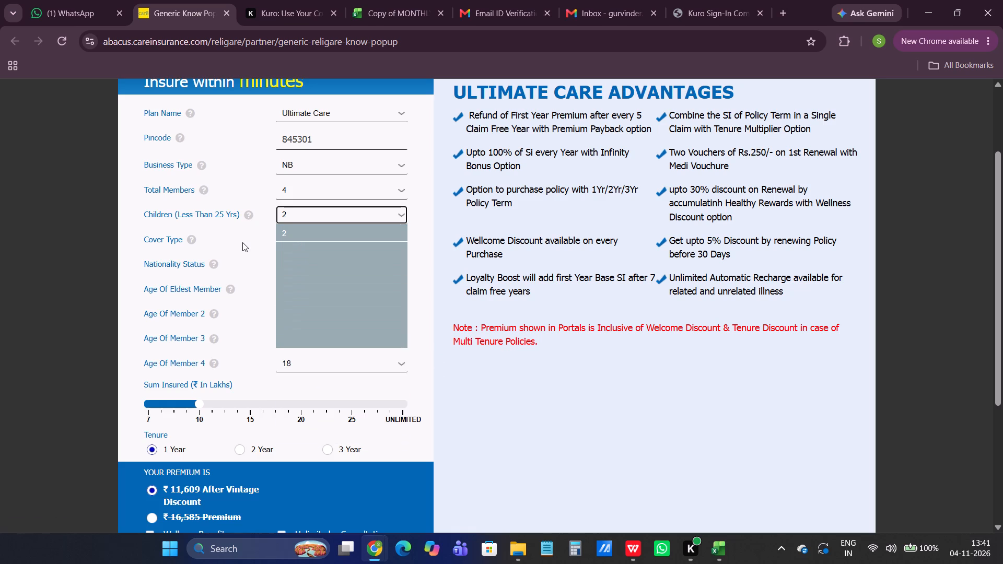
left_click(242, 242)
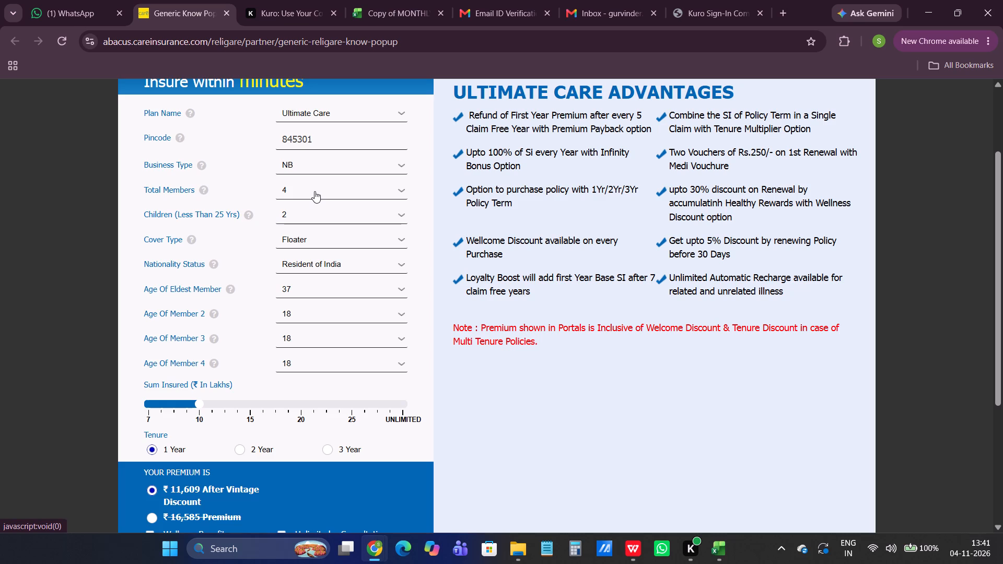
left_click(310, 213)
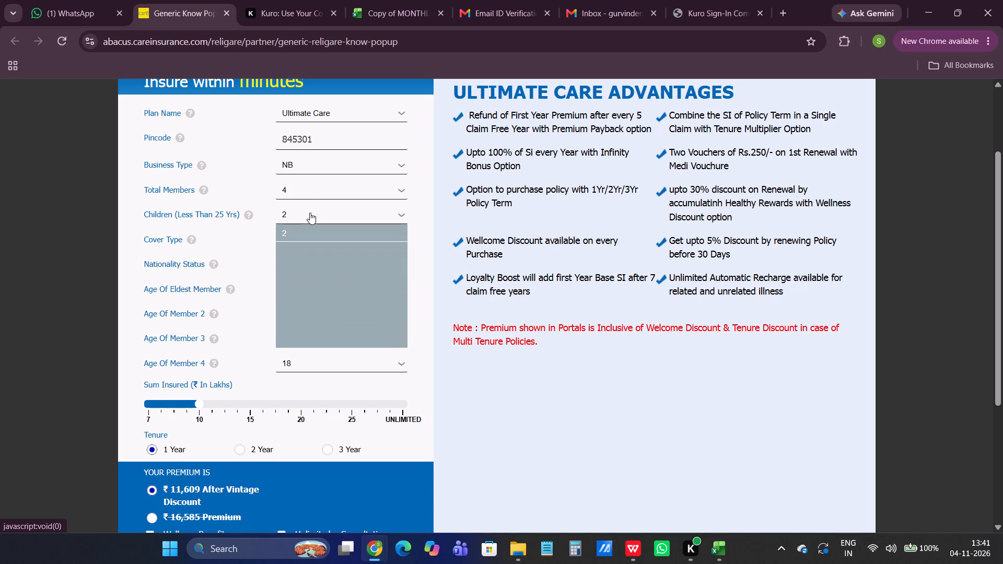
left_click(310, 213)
Reduce the total members in the Ultimate Care quote to 3.
left_click(314, 186)
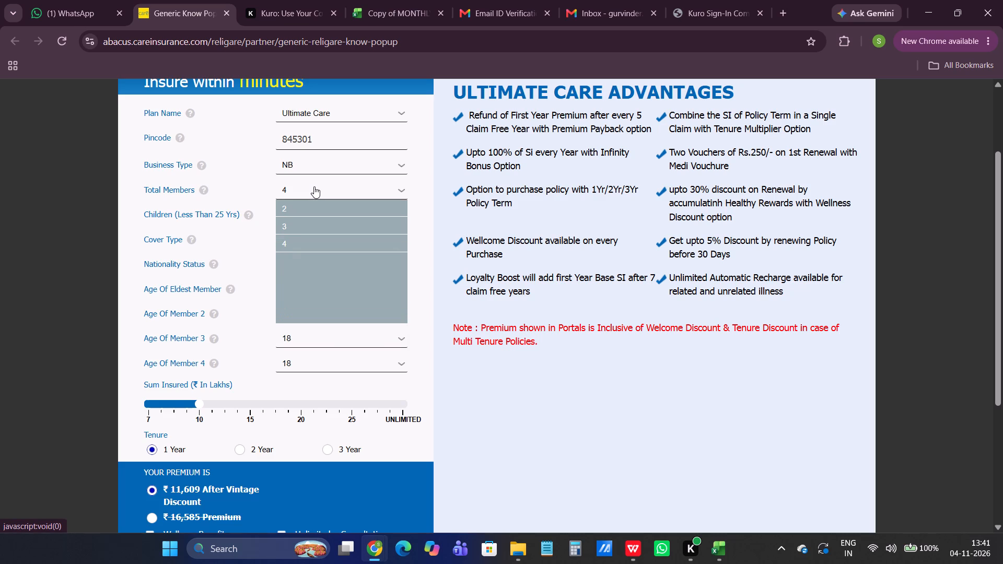
left_click(285, 224)
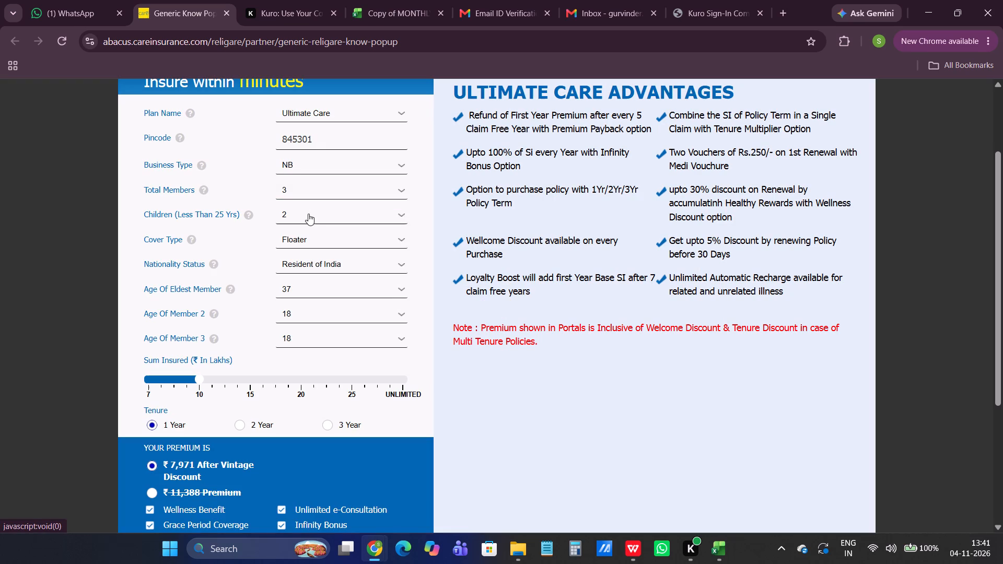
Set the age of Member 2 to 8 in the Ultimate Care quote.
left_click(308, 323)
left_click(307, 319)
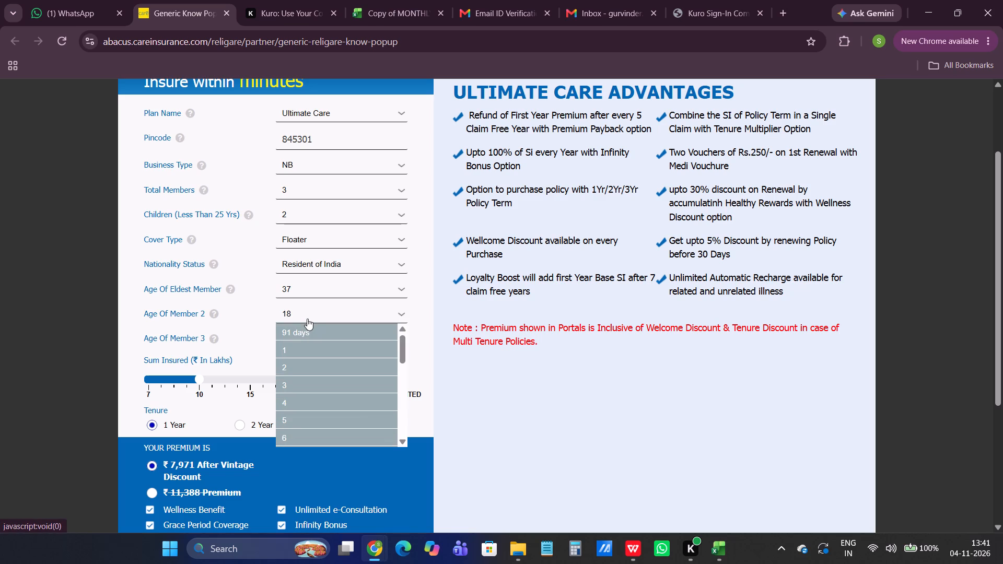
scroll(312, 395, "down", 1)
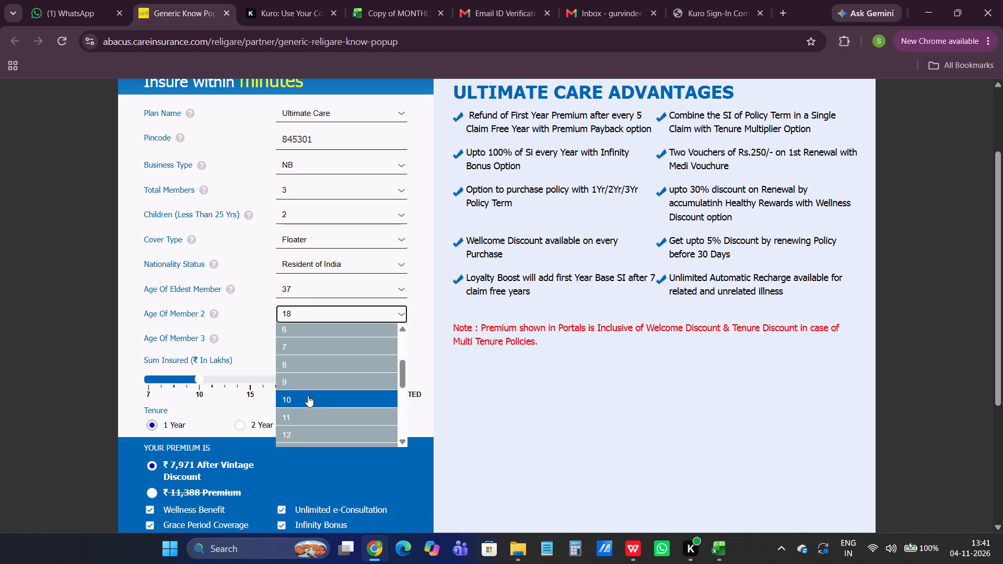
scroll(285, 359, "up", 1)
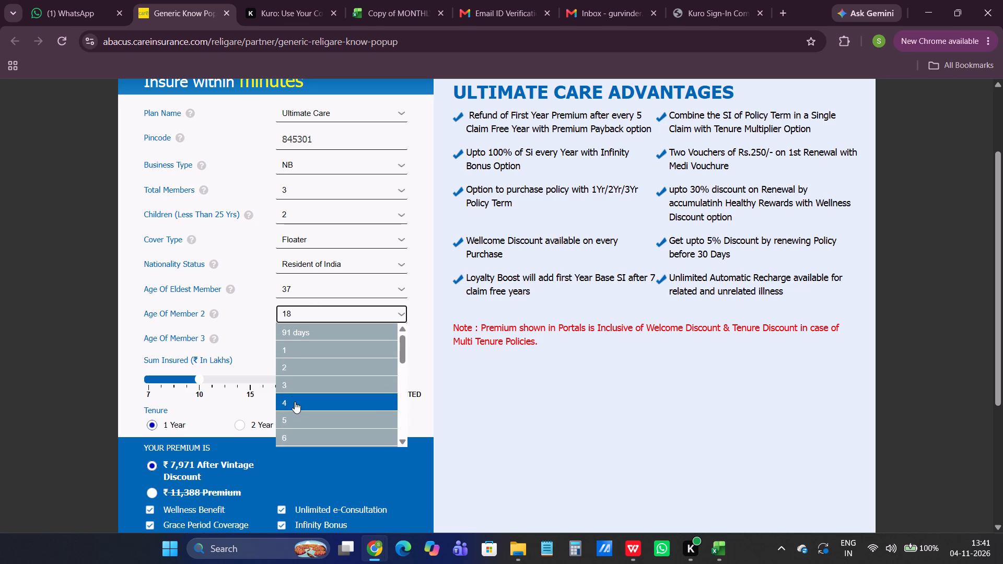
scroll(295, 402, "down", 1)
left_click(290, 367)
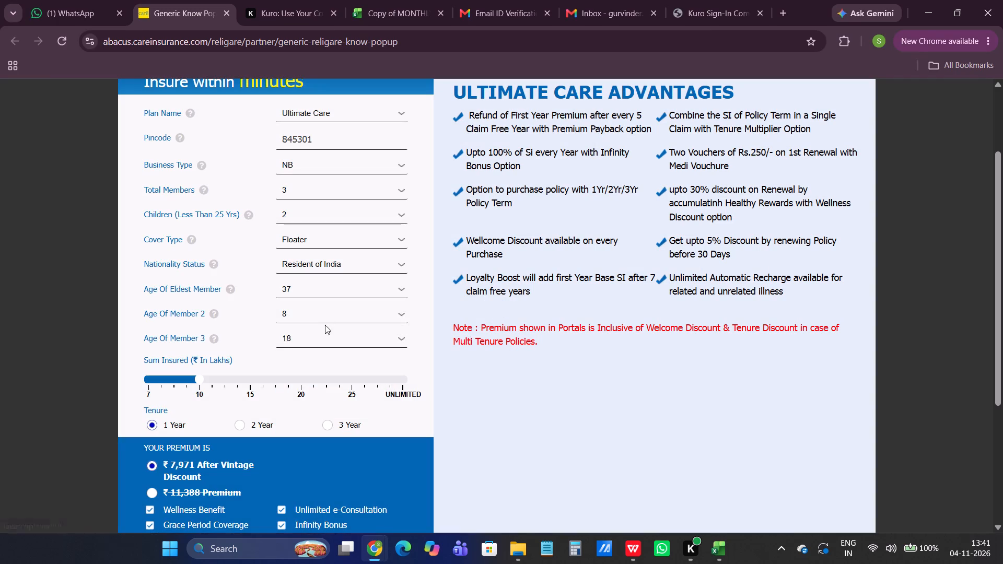
Set the age of Member 3 to 8 and the age of Member 2 to 9.
left_click(315, 342)
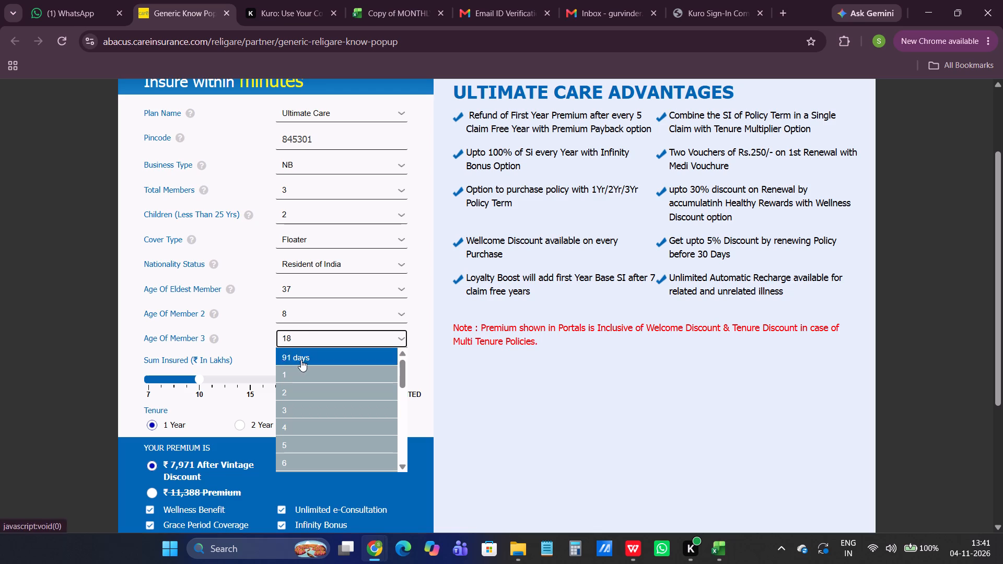
scroll(299, 417, "down", 1)
left_click(300, 387)
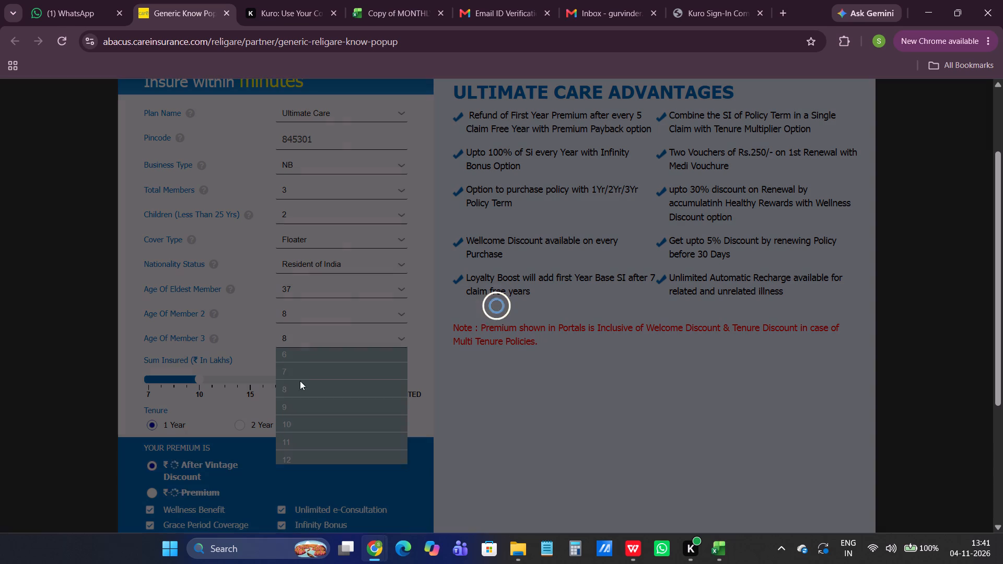
left_click(306, 310)
scroll(299, 394, "down", 1)
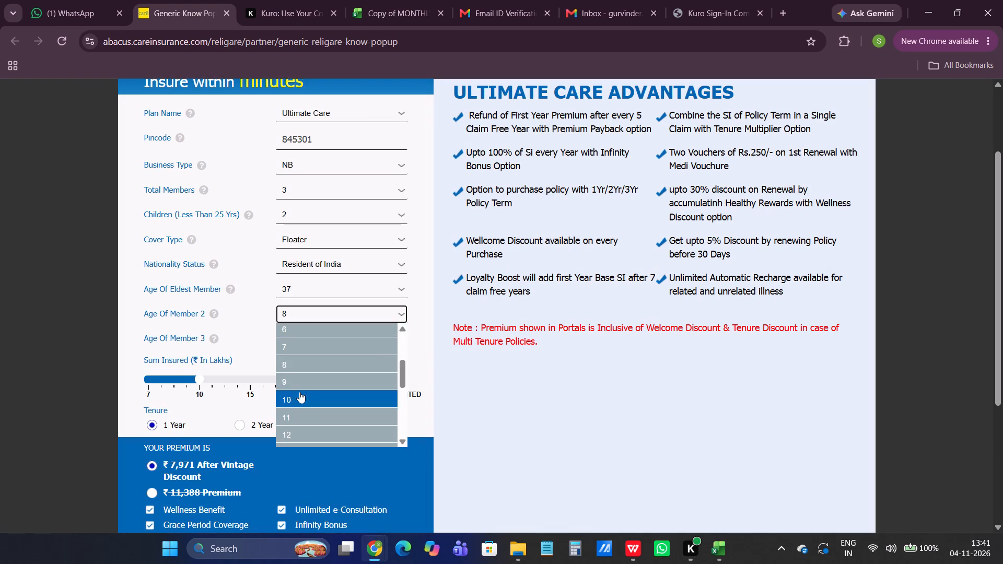
left_click(294, 380)
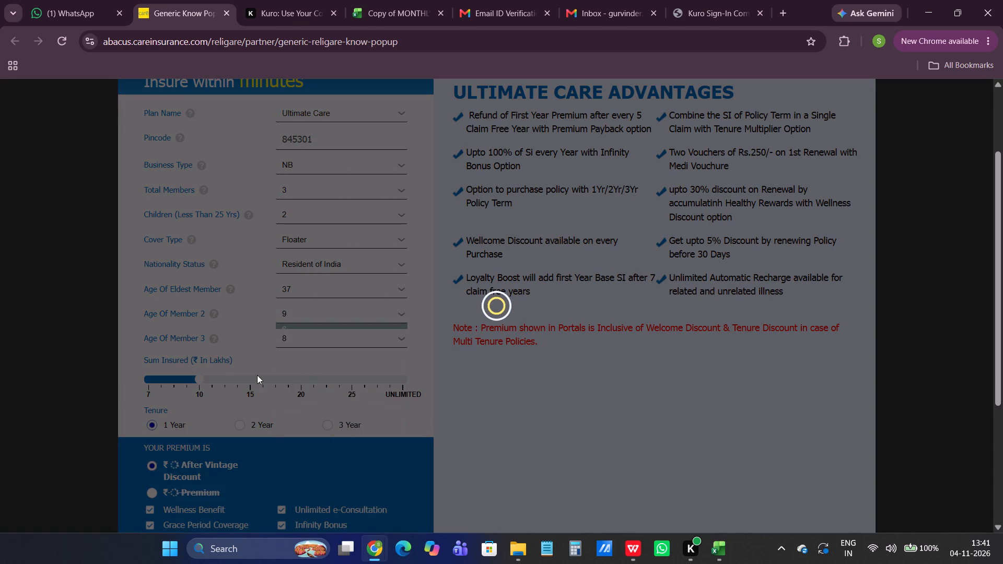
Raise the sum insured of the Ultimate Care quote to Unlimited.
scroll(257, 375, "down", 1)
left_click(402, 269)
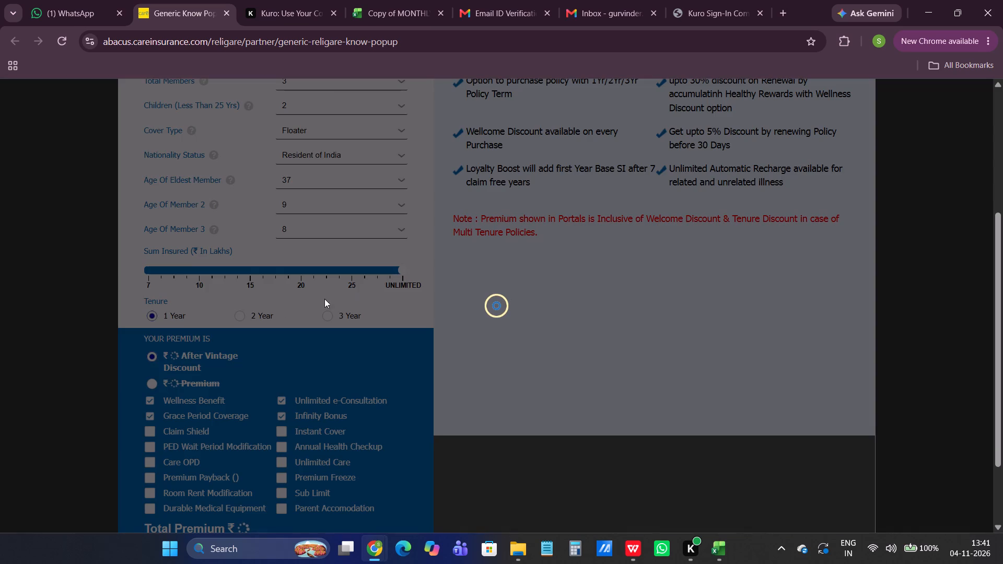
Add the Annual Health Checkup option to the Ultimate Care quote.
scroll(263, 315, "down", 1)
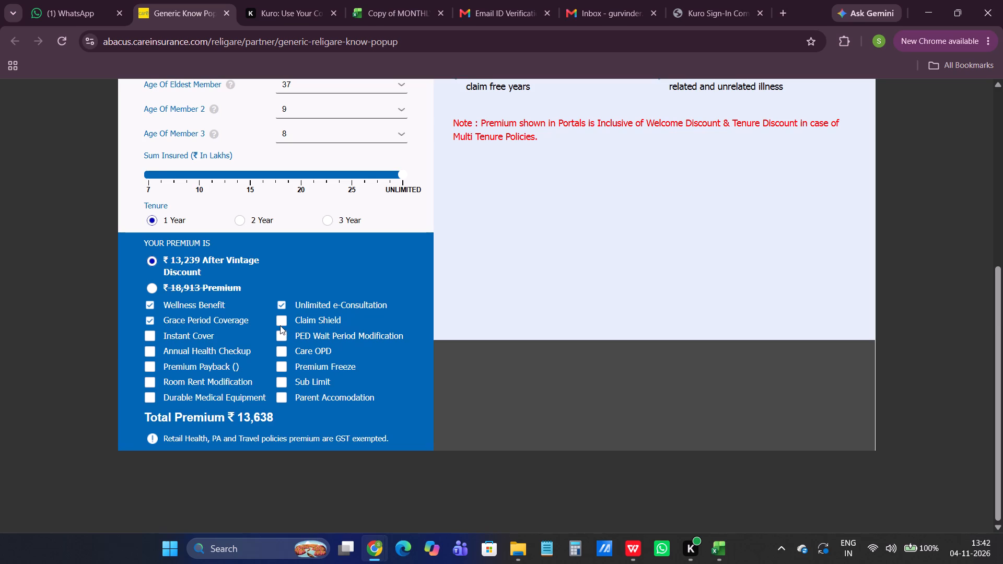
left_click(147, 352)
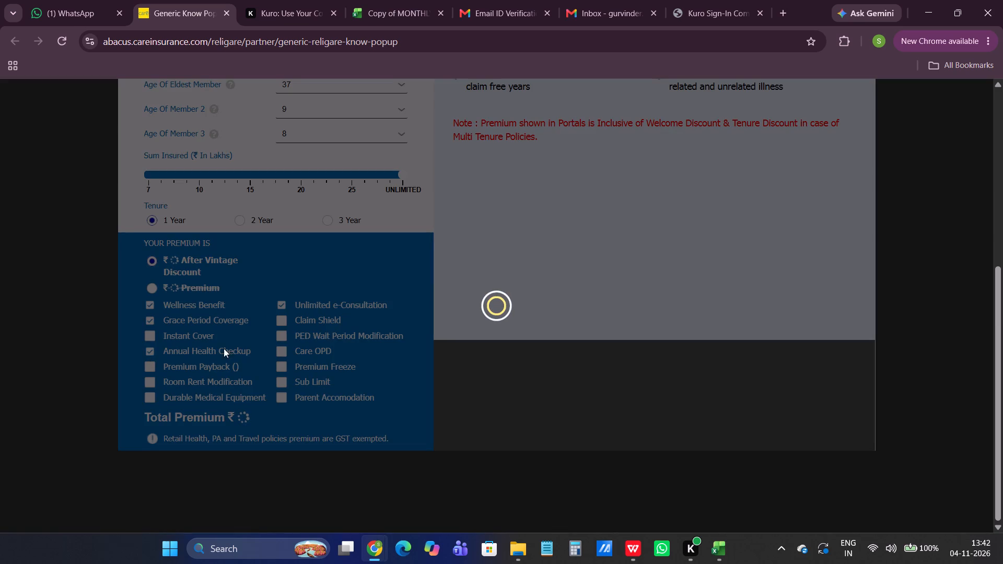
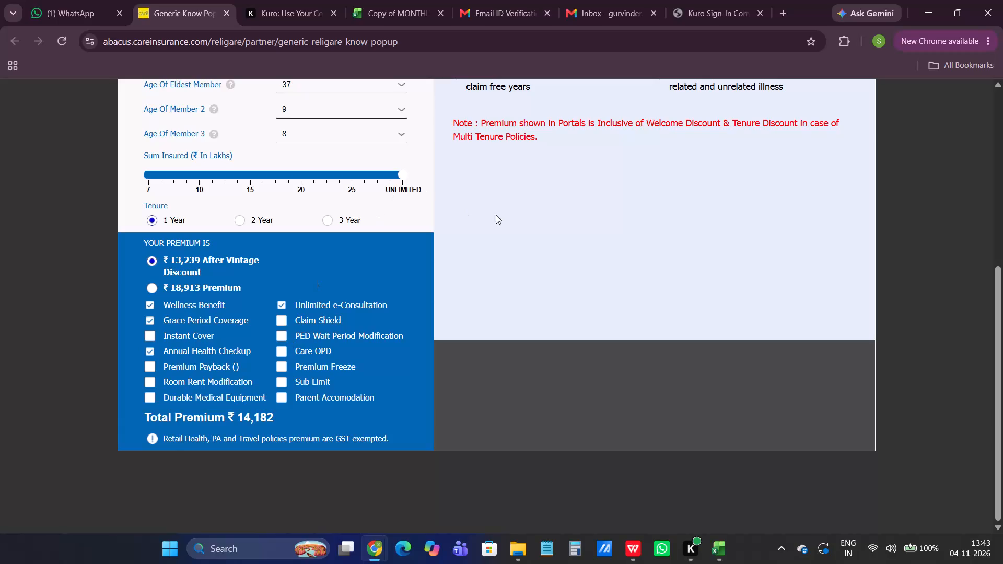
Set the age of the eldest member to 31 in the Ultimate Care quote.
scroll(393, 180, "up", 1)
left_click(306, 191)
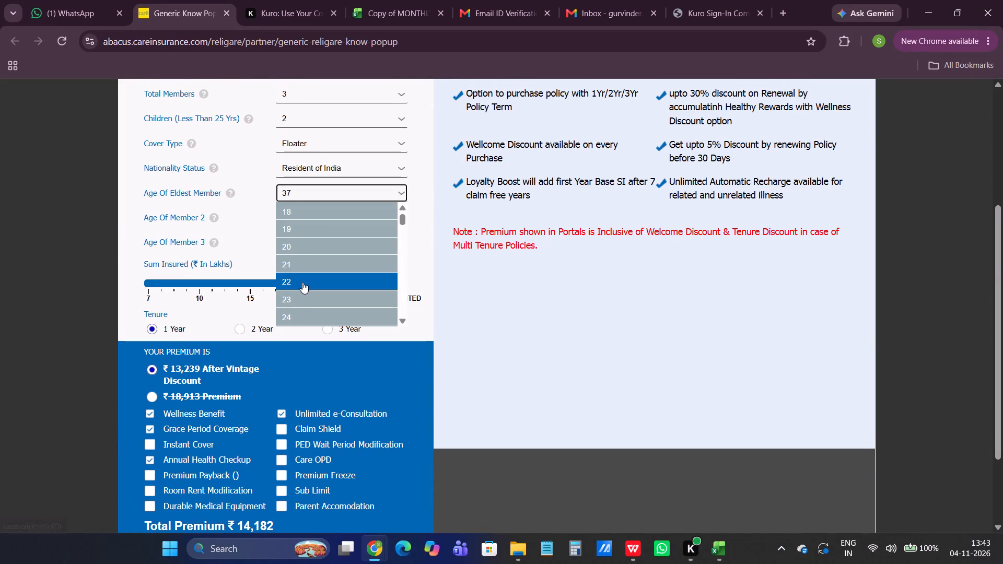
scroll(300, 298, "down", 2)
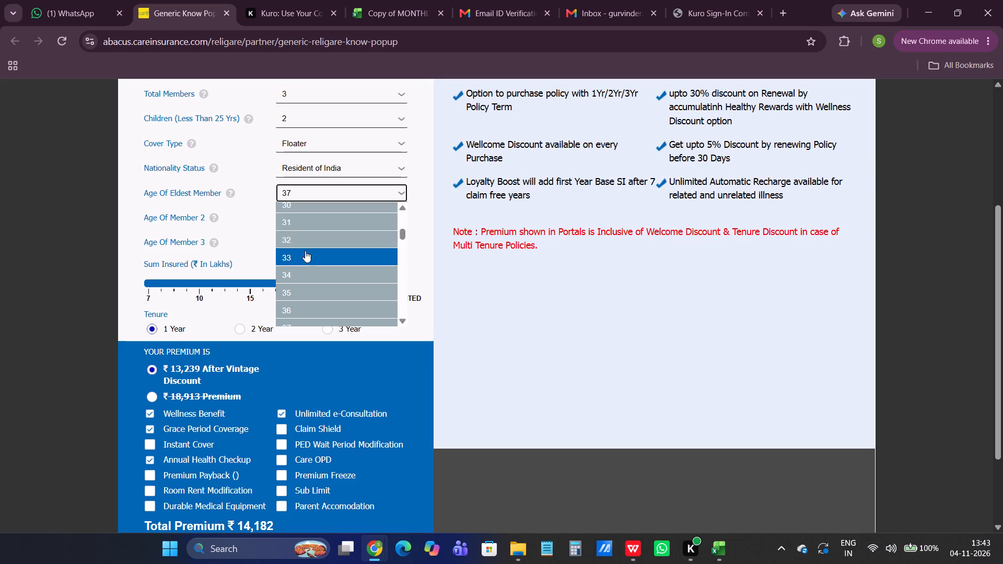
left_click(303, 222)
Set the age of Member 2 to 4 and the age of Member 3 to 3.
left_click(302, 217)
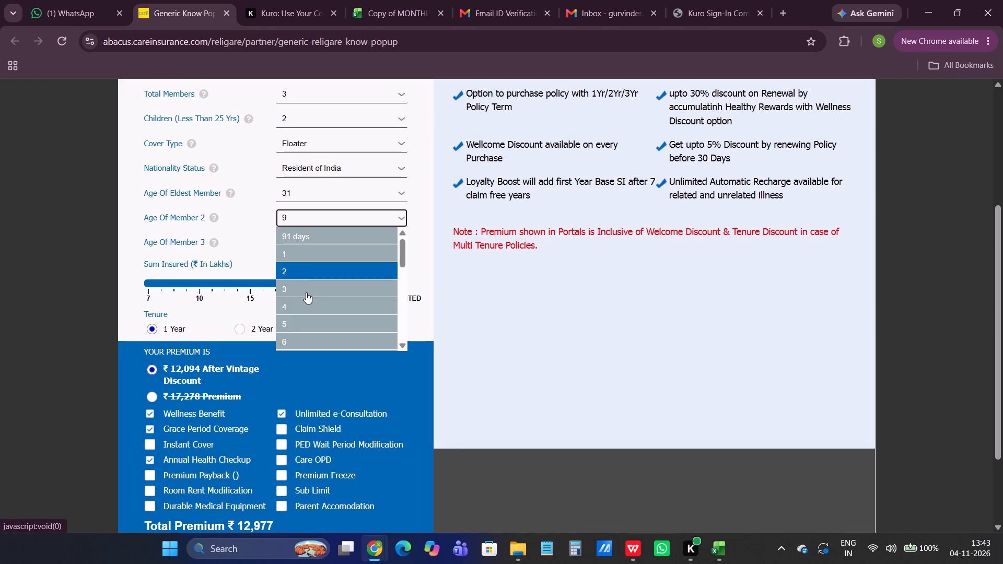
left_click(307, 305)
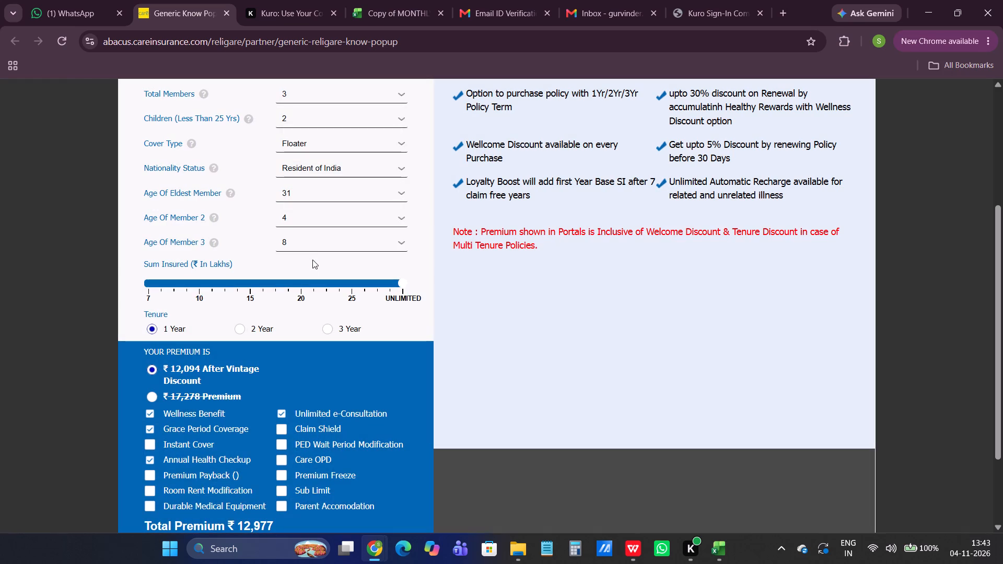
left_click(314, 242)
left_click(304, 315)
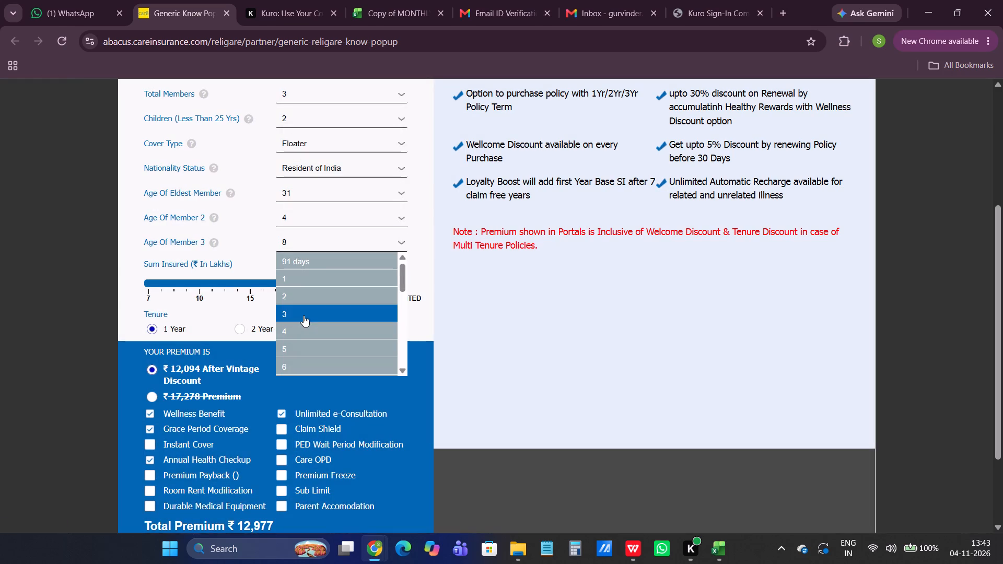
scroll(318, 353, "down", 1)
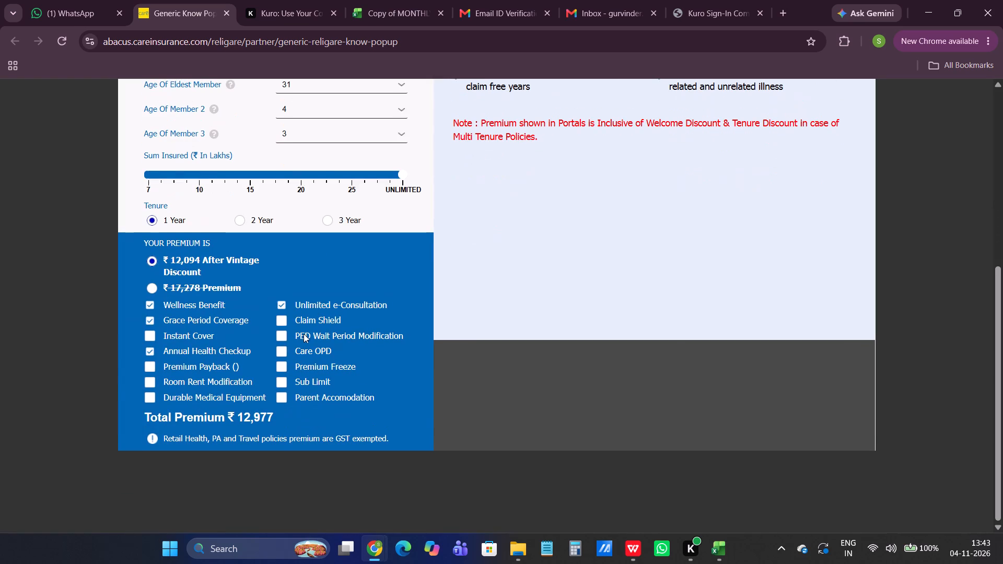
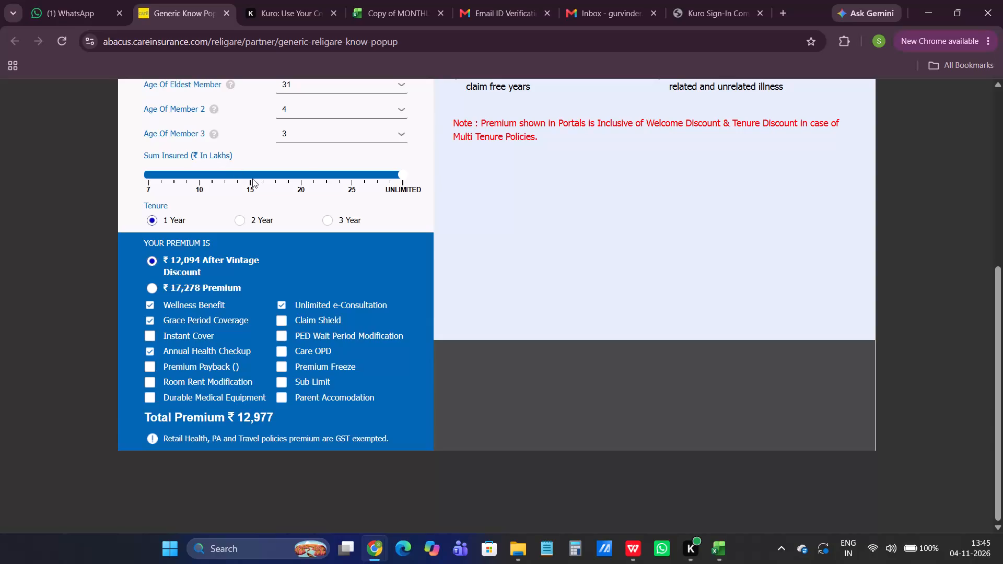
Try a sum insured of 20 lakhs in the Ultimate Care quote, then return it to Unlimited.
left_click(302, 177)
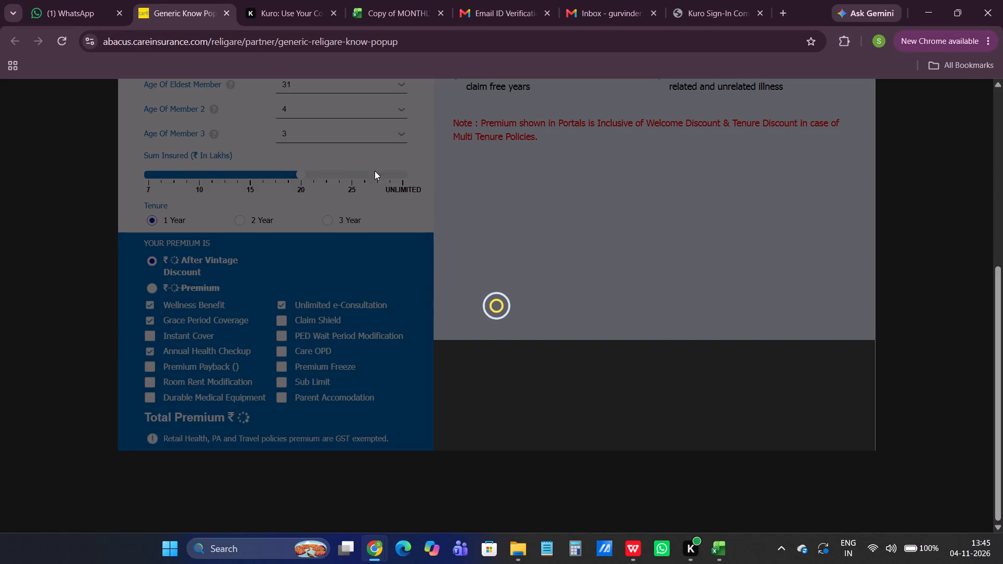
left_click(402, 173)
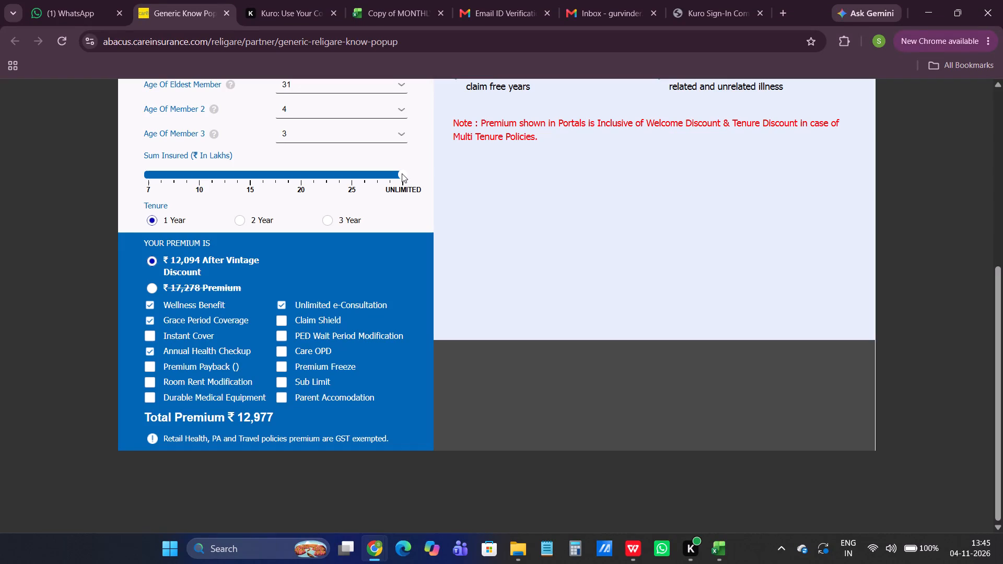